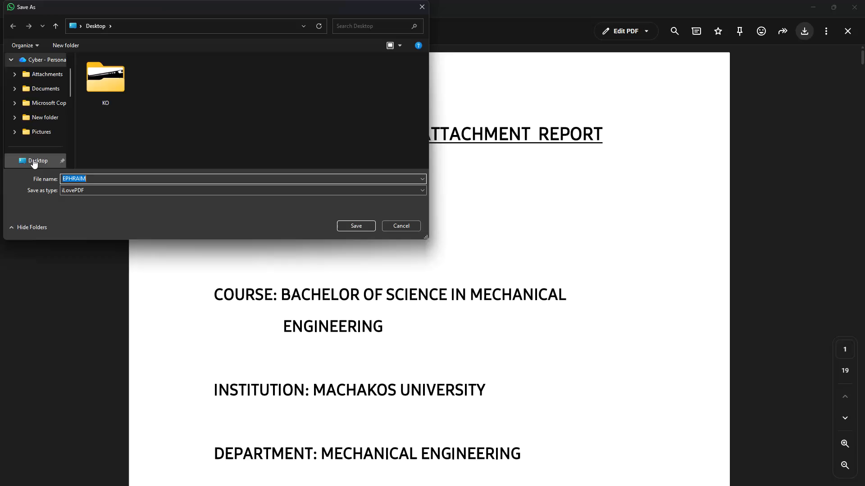
Choose the Desktop folder as the save location for the attachment report PDF, keeping the suggested file name.
double_click(33, 159)
left_click(32, 148)
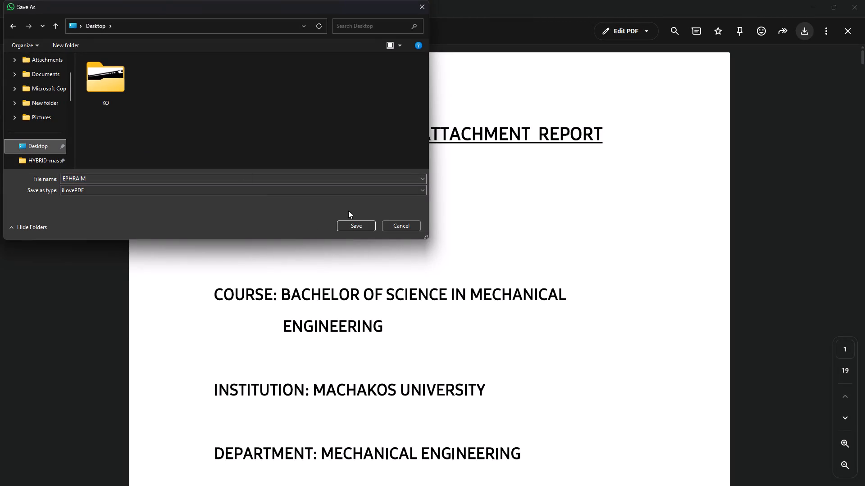
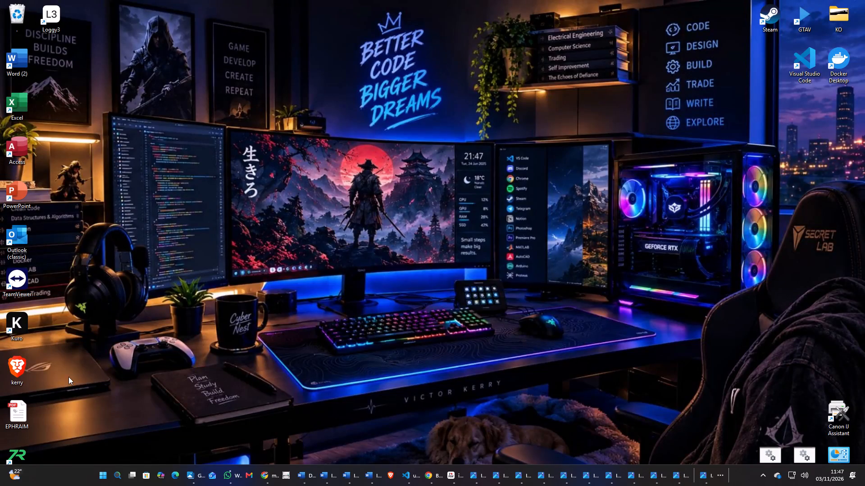
Move the attachment report PDF on the desktop to the spot beside the Loggy3 shortcut.
left_click_drag(17, 416, 95, 24)
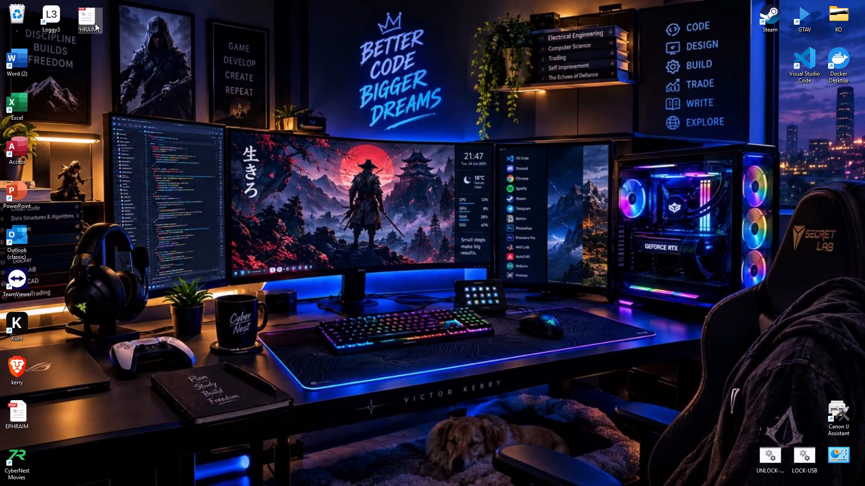
double_click(233, 153)
left_click(81, 0)
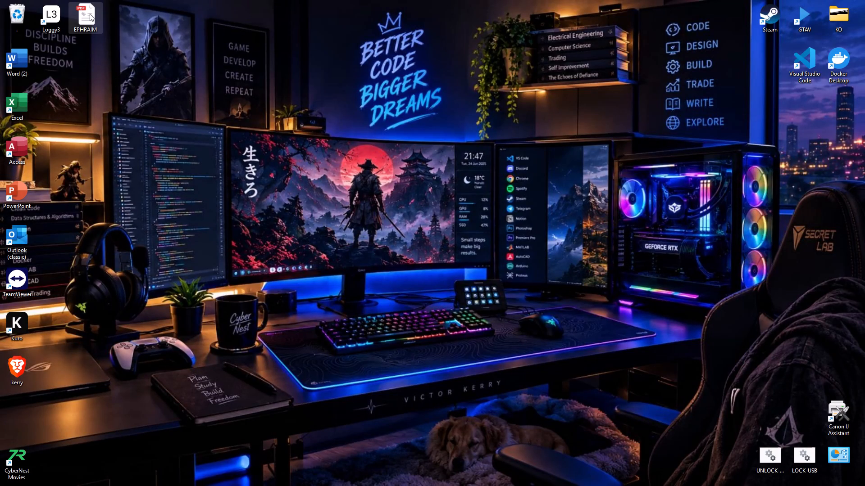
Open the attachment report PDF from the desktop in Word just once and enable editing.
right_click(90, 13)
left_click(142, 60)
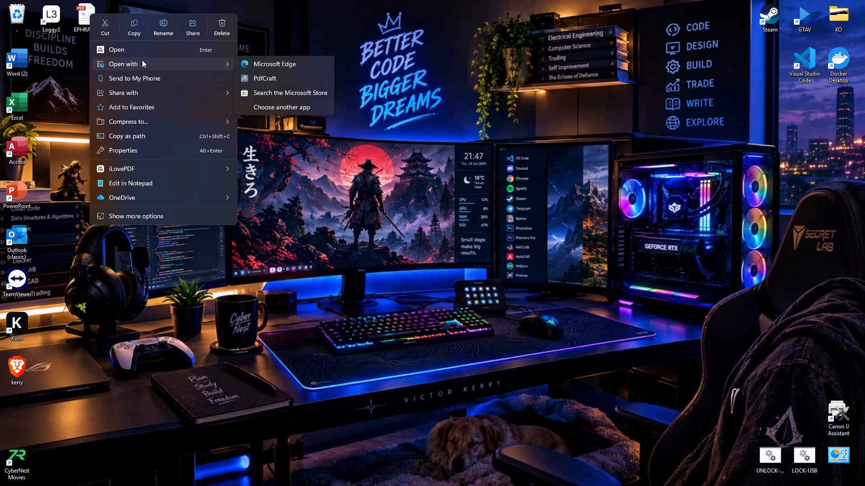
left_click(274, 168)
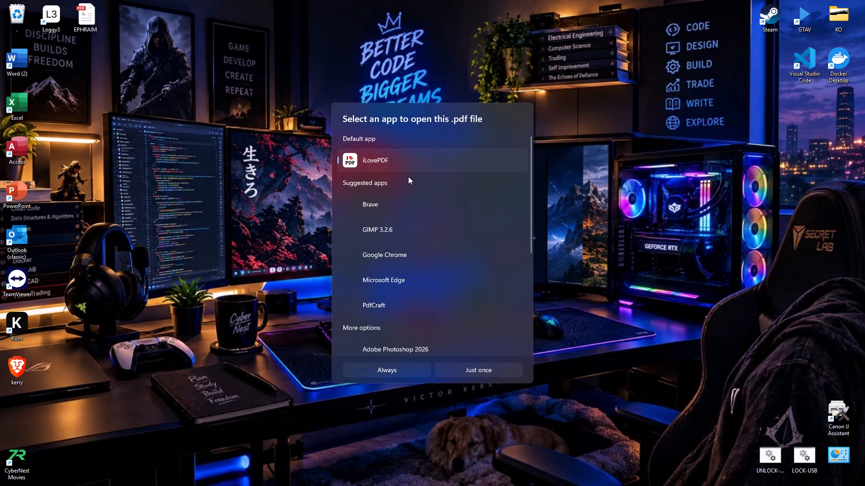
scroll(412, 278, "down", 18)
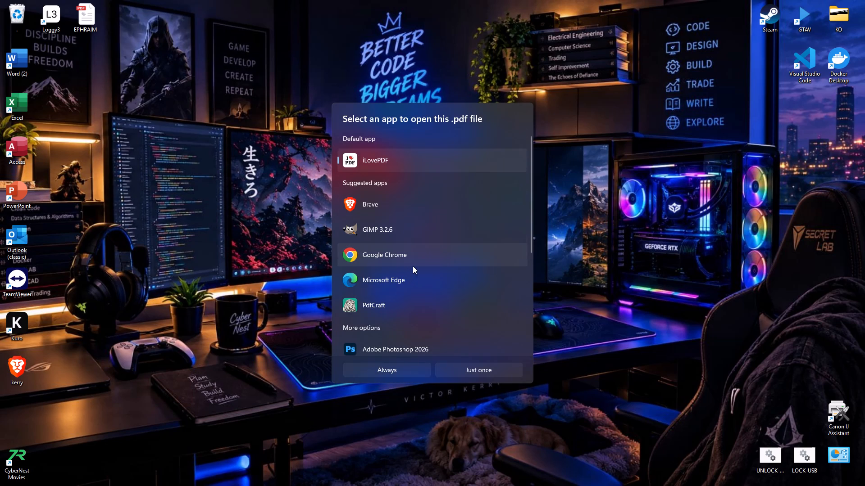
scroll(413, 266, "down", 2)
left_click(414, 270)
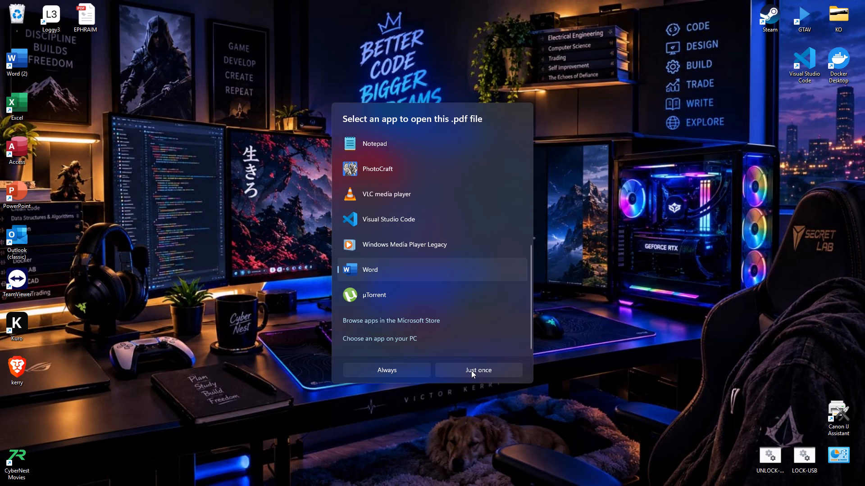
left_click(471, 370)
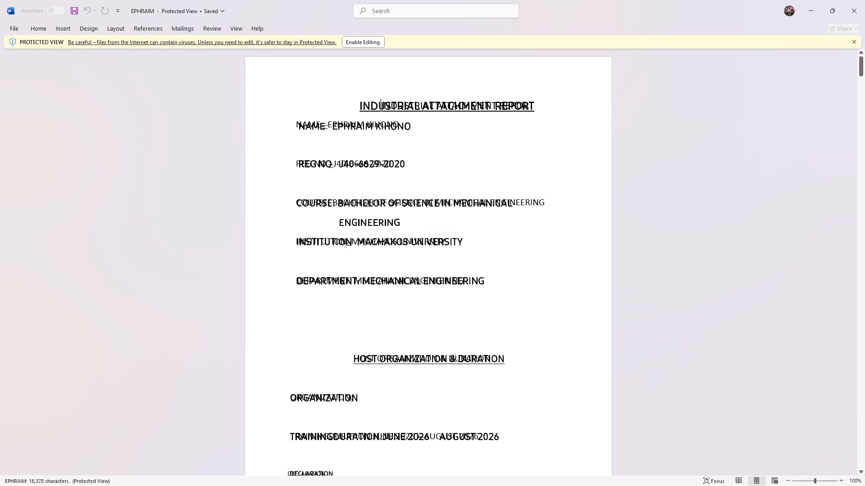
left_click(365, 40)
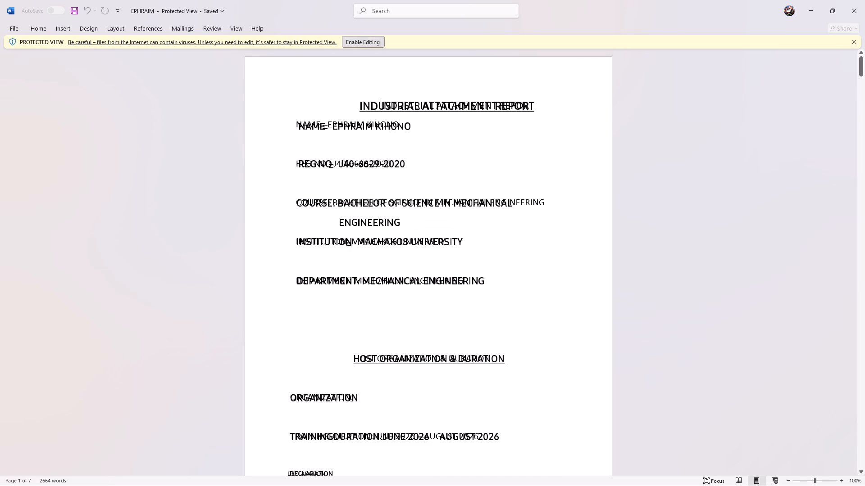
Examine the converted report's cover, declaration, dedication and acknowledgement pages for heading layout problems, and close the document.
scroll(412, 353, "down", 14)
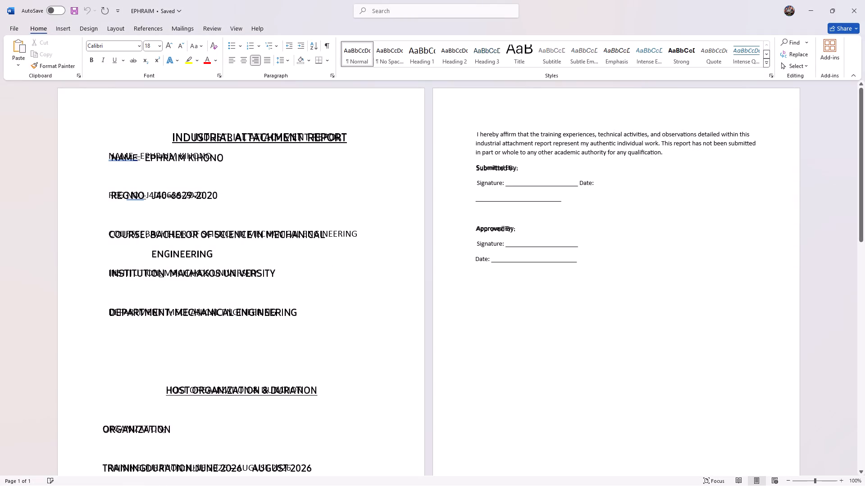
left_click(225, 134)
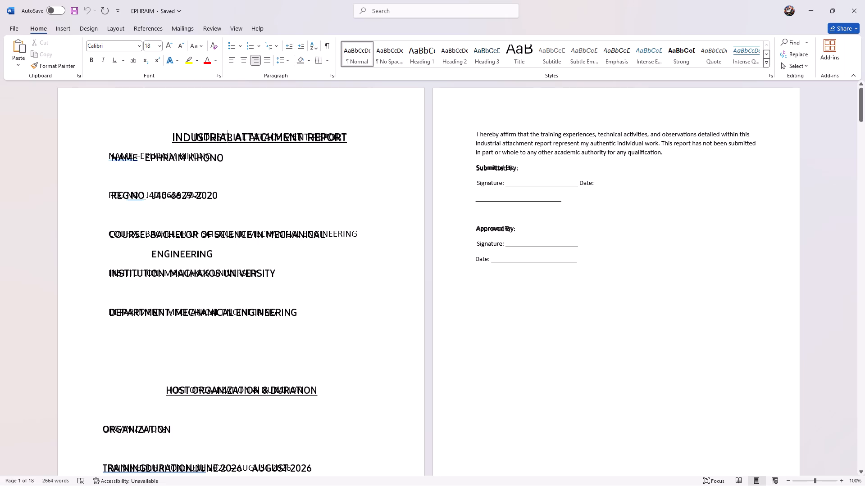
scroll(334, 172, "down", 7)
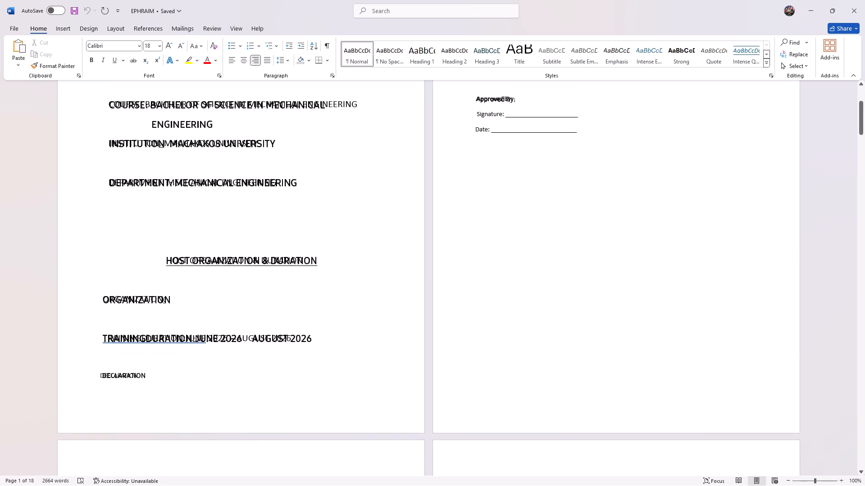
scroll(250, 229, "down", 12)
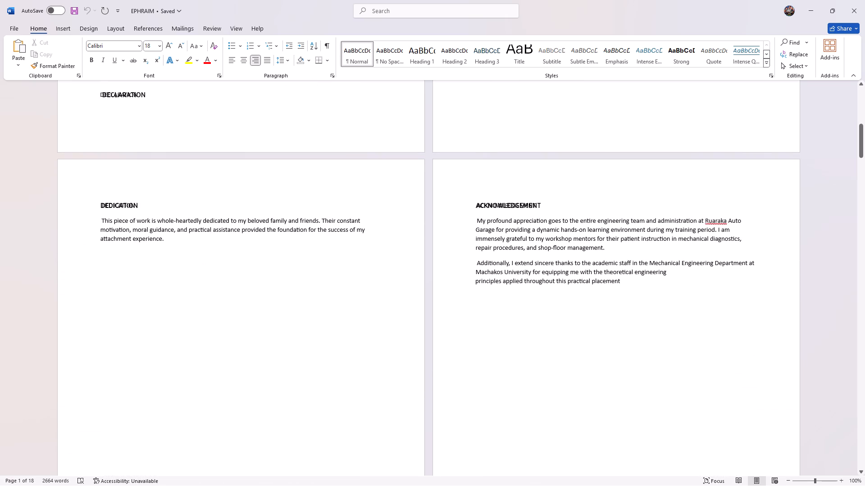
left_click(486, 207)
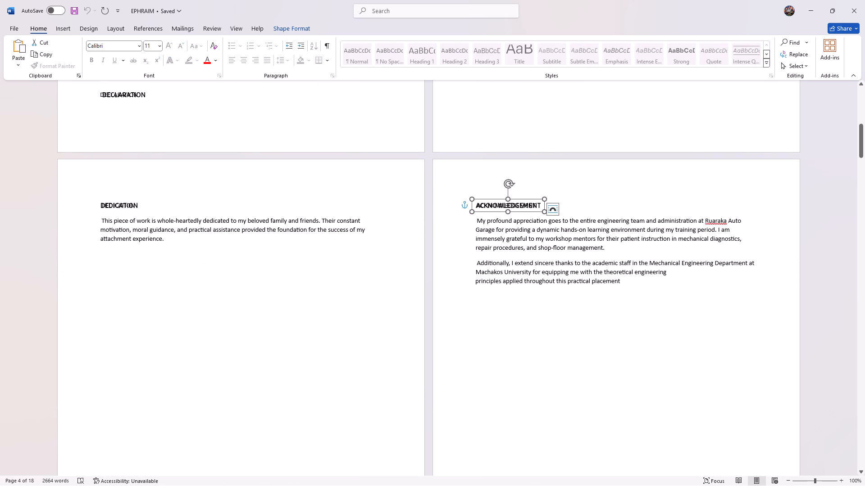
left_click(106, 204)
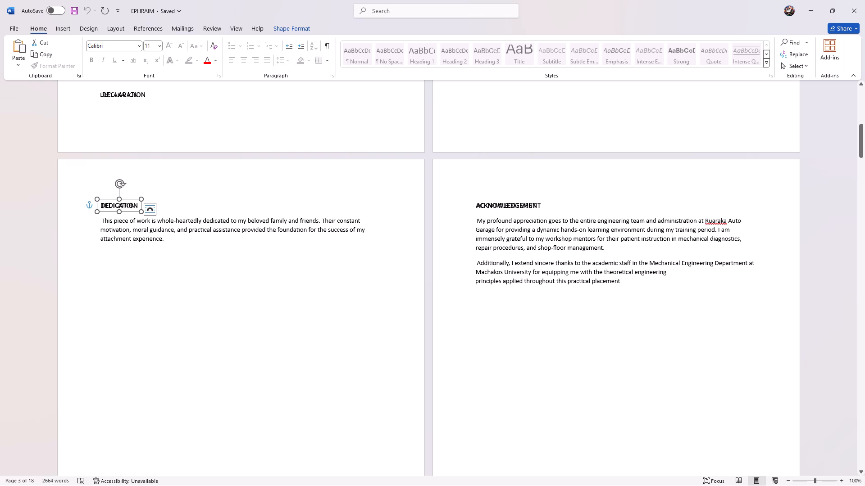
scroll(146, 243, "up", 13)
left_click(237, 265)
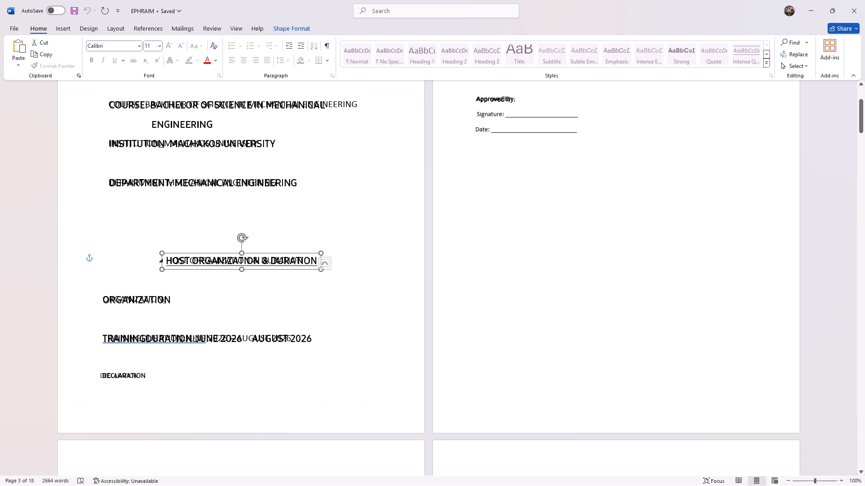
scroll(348, 209, "up", 7)
left_click(503, 169)
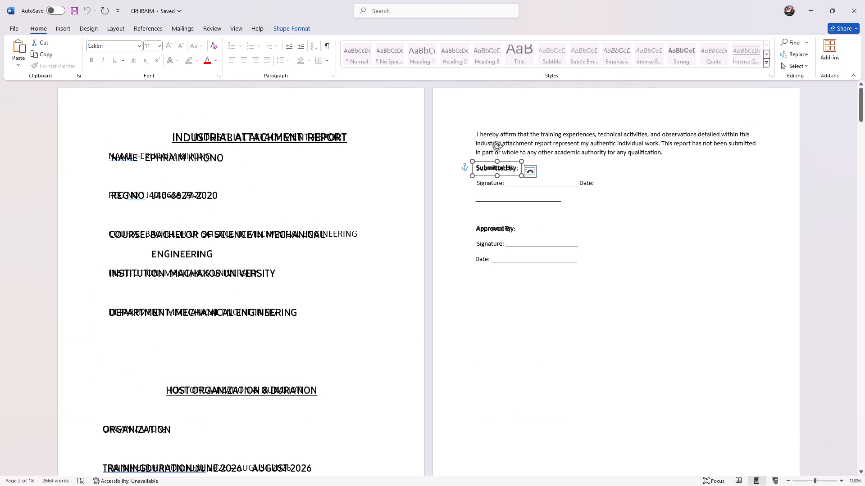
scroll(322, 357, "down", 6)
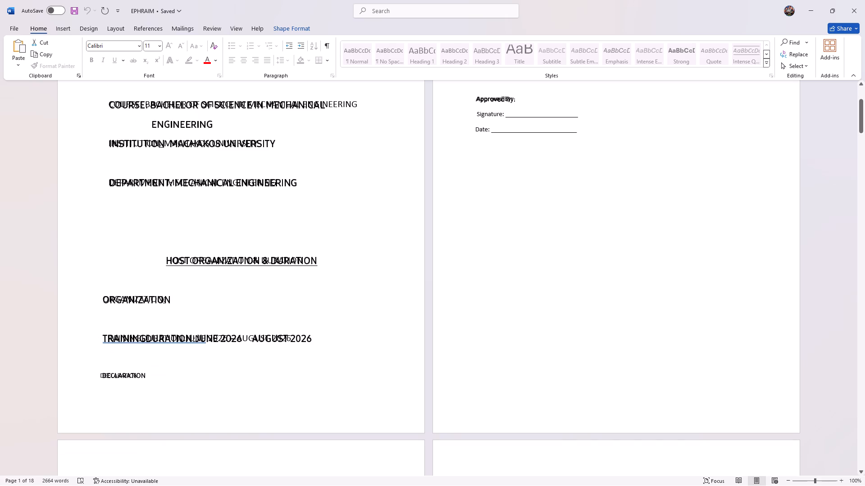
left_click(860, 9)
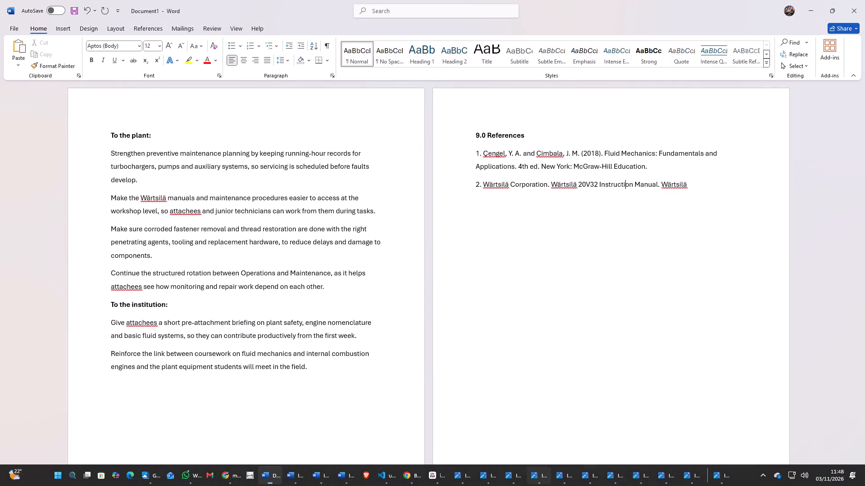
Switch to the report PDF in iLovePDF and print pages 2-19 on the Canon G3030 series printer.
left_click(438, 477)
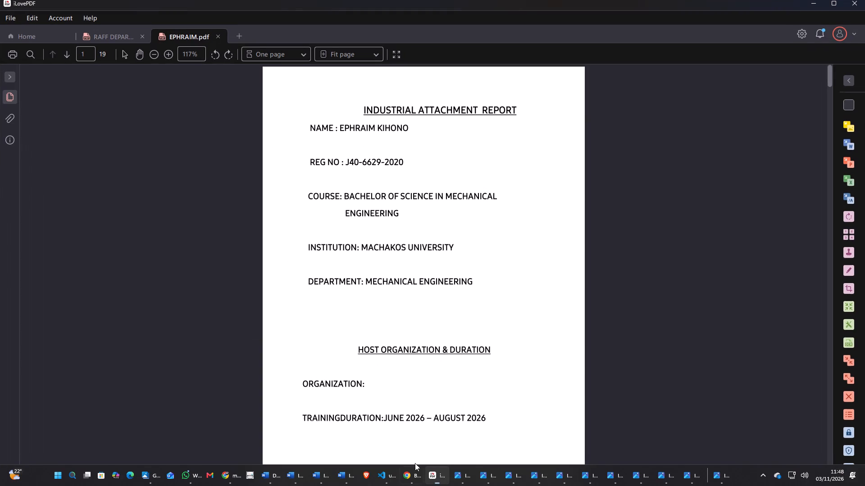
left_click(441, 148)
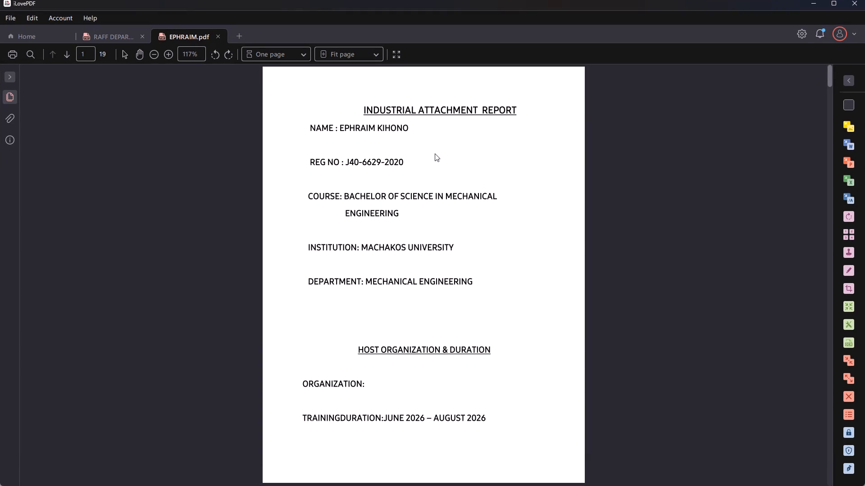
key("ctrl+p")
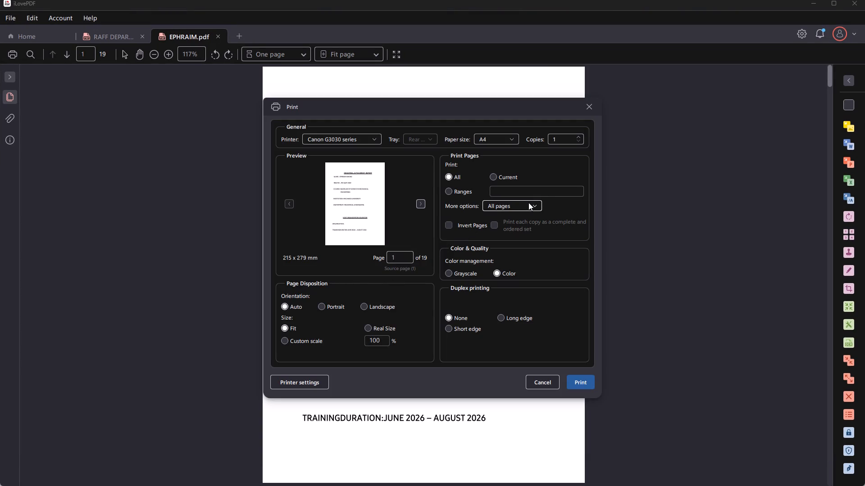
left_click(446, 191)
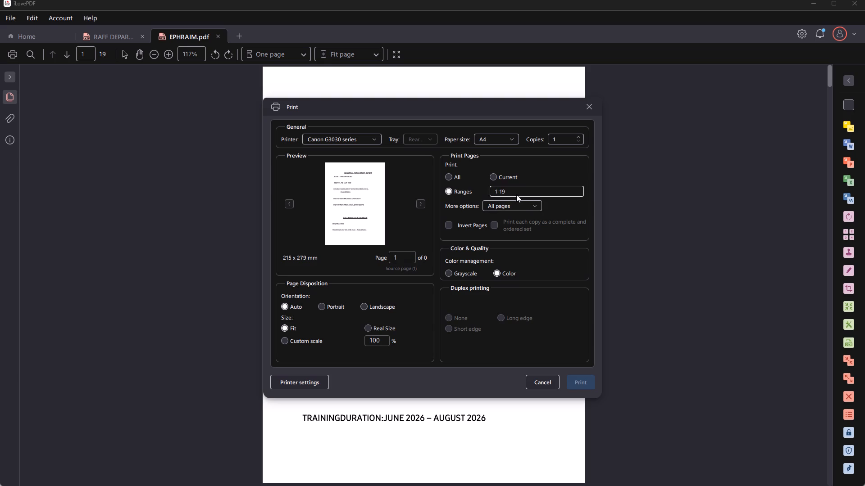
key("2")
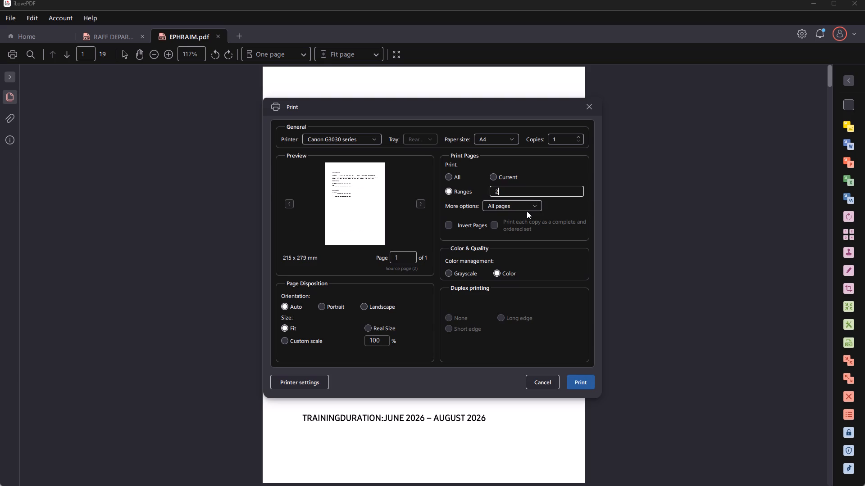
key("minus")
key("1")
key("9")
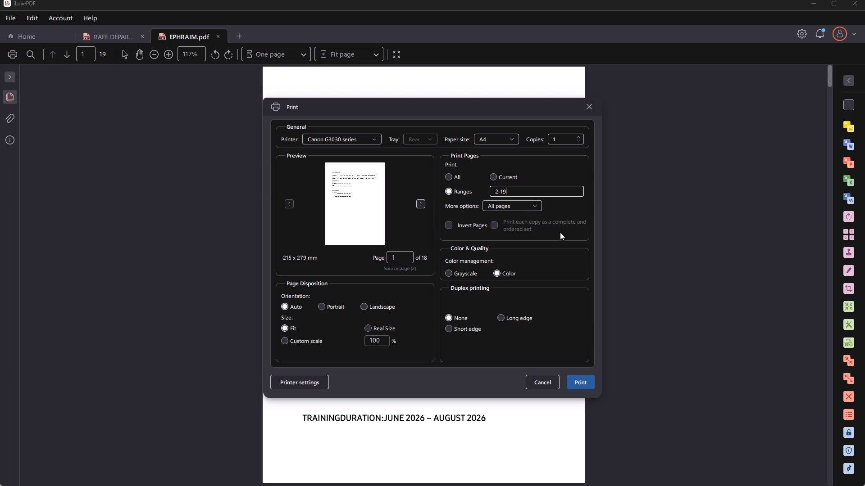
left_click(585, 380)
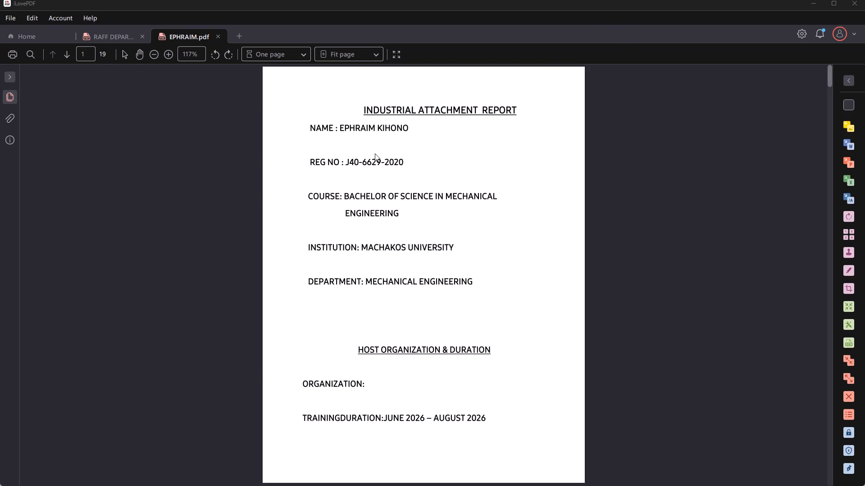
left_click(403, 135)
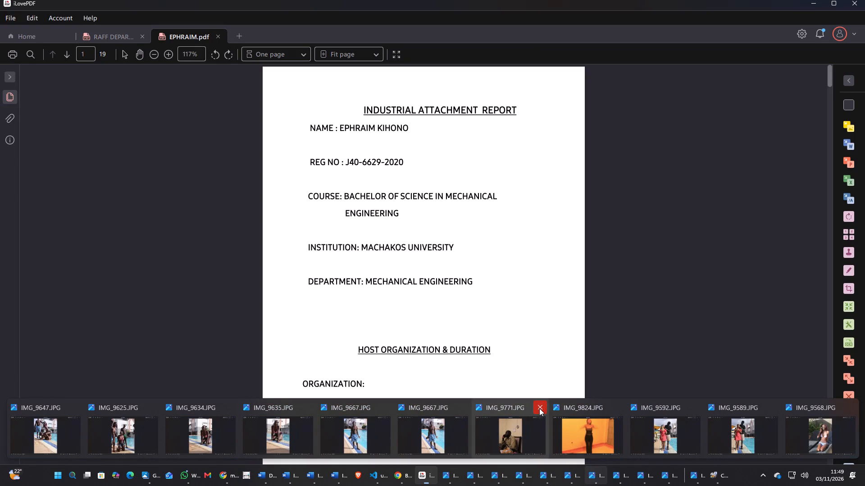
Close the open IMG_9771.JPG image window.
left_click(539, 408)
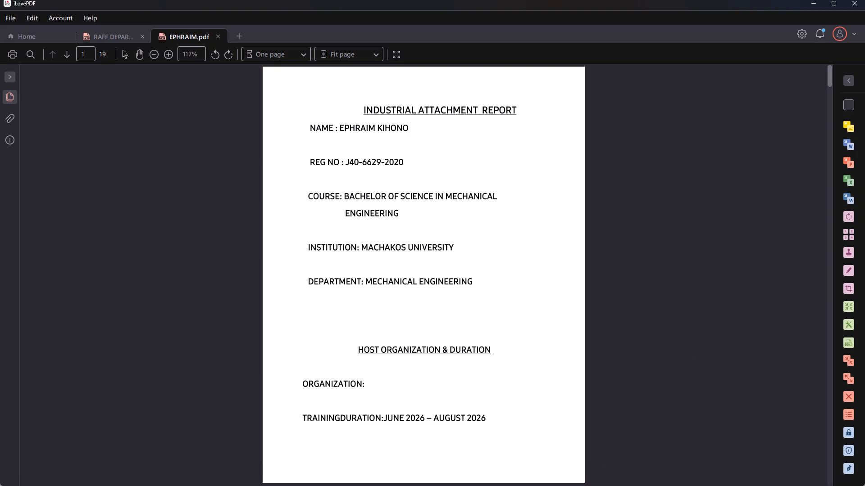
Switch to Document1 in Word and delete all of its text to leave a blank page.
left_click(270, 482)
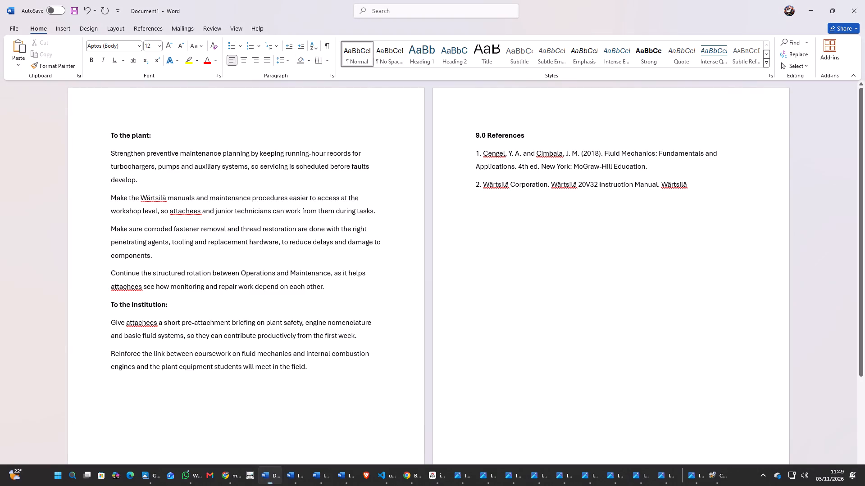
scroll(394, 112, "up", 6)
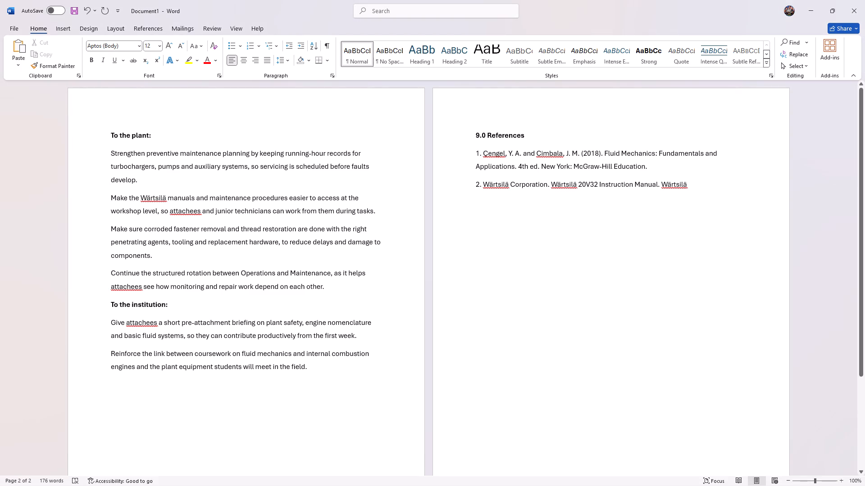
key("ctrl+a")
key("BackSpace")
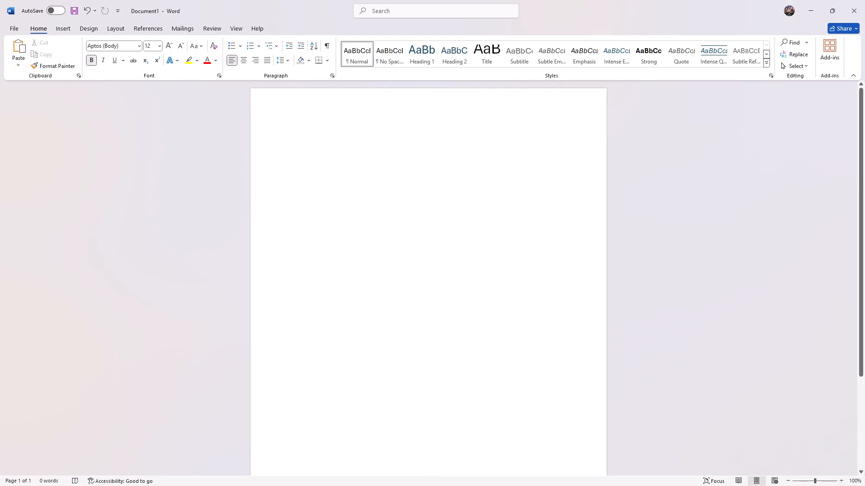
left_click(304, 163)
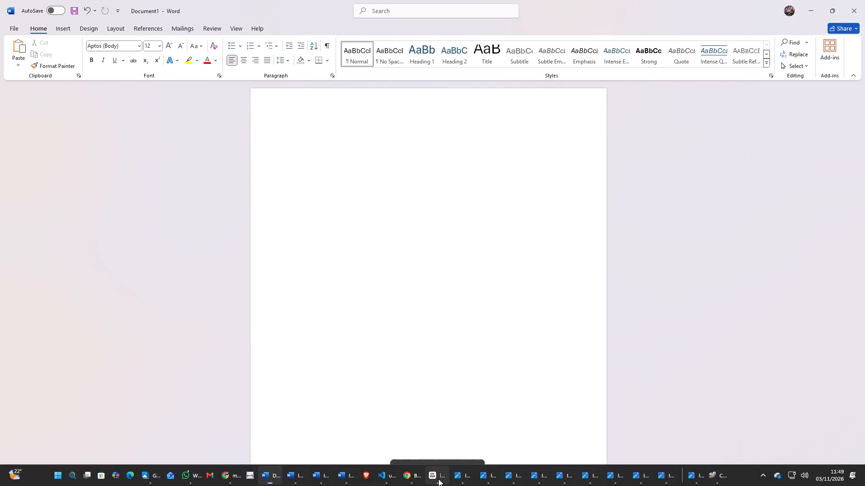
Arrange the report PDF in iLovePDF and the blank Word document side by side, with the PDF on the left half.
left_click(435, 441)
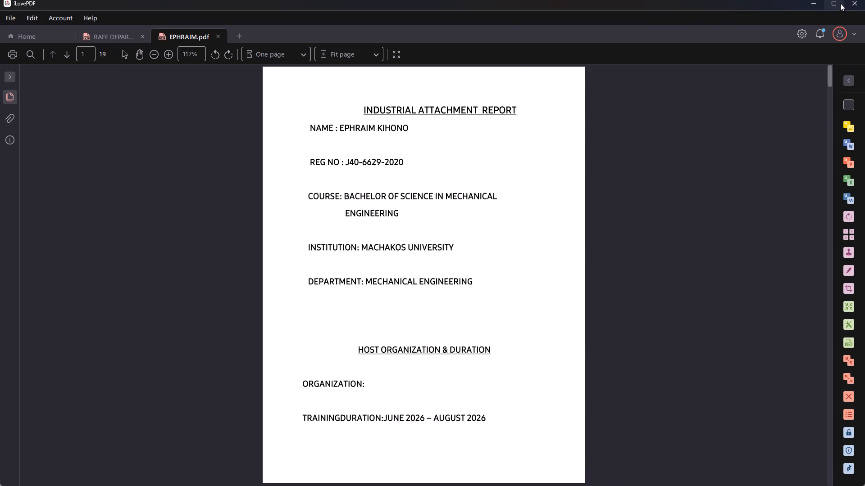
left_click(738, 26)
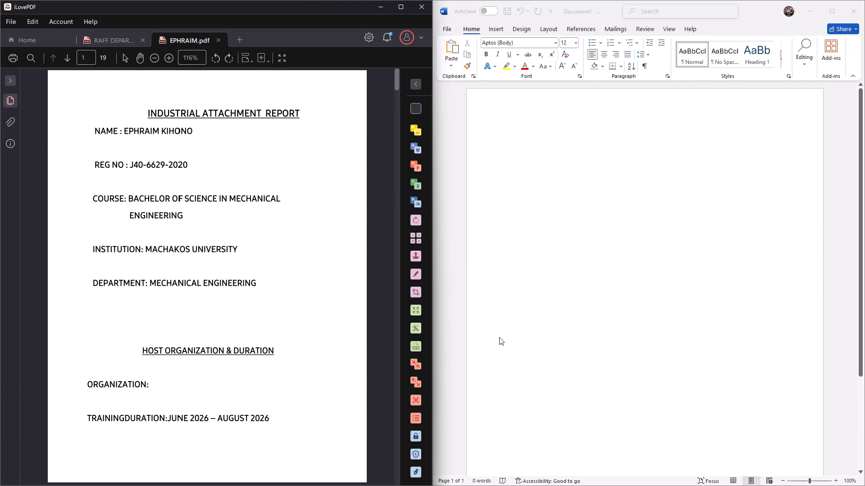
left_click(207, 158)
left_click(314, 442)
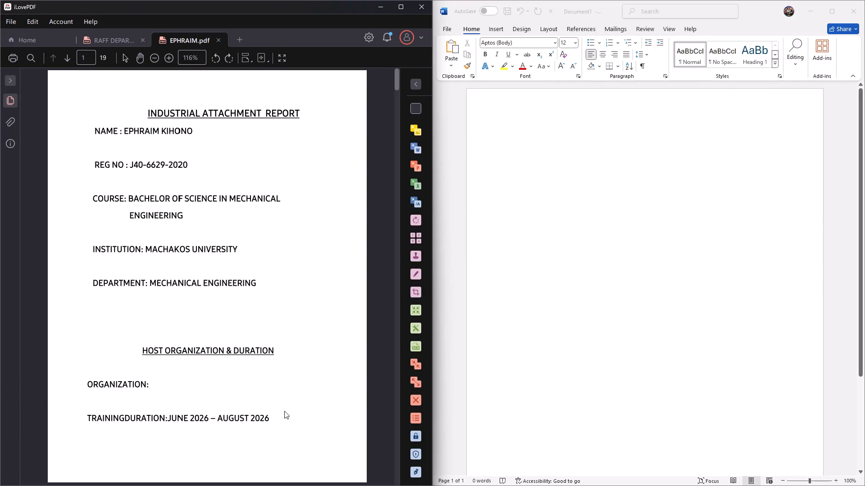
Copy the title INDUSTRIAL ATTACHMENT REPORT from the PDF cover page and paste it centred on the first line of the blank Word document.
left_click(554, 159)
left_click(516, 168)
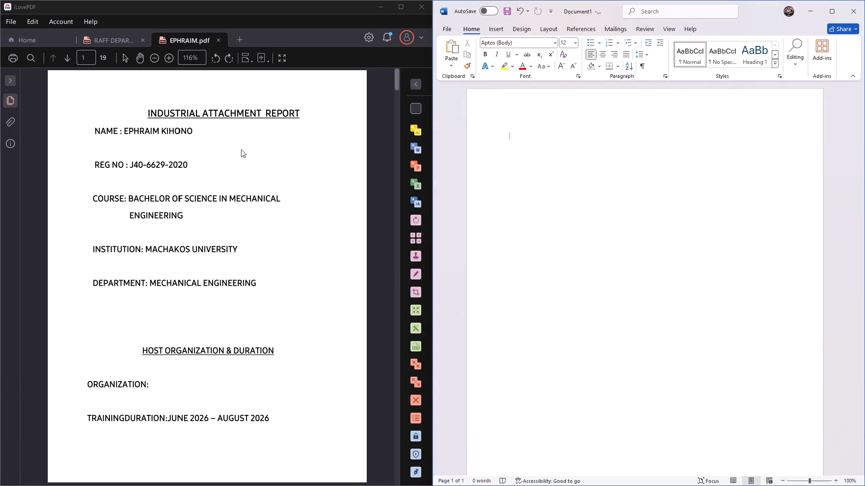
left_click_drag(308, 103, 233, 107)
left_click_drag(233, 107, 138, 108)
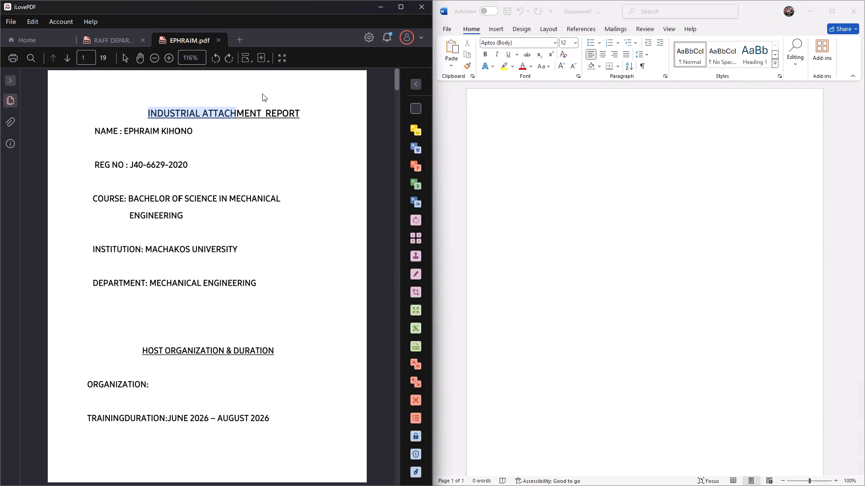
left_click(292, 109)
left_click_drag(299, 110, 154, 110)
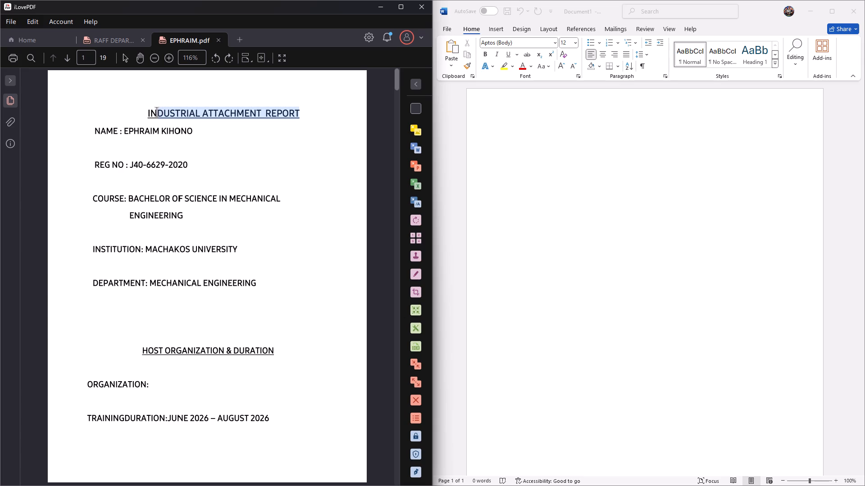
left_click_drag(154, 110, 144, 108)
key("ctrl+c")
left_click(662, 157)
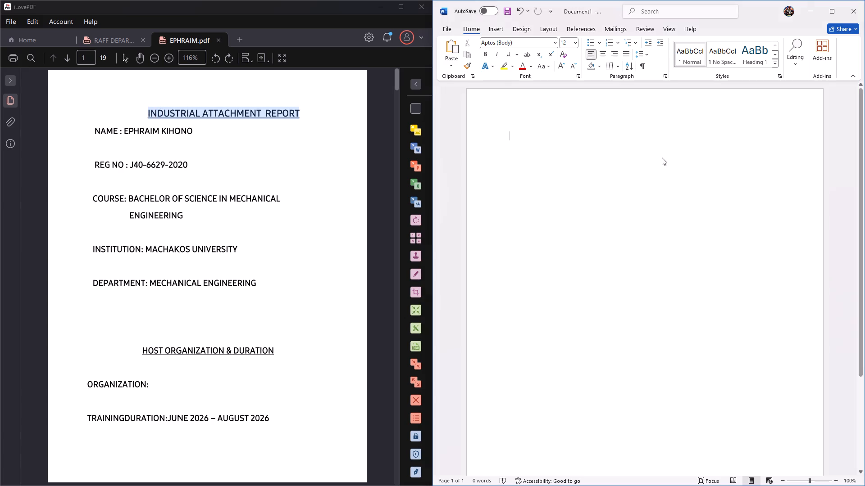
left_click(604, 53)
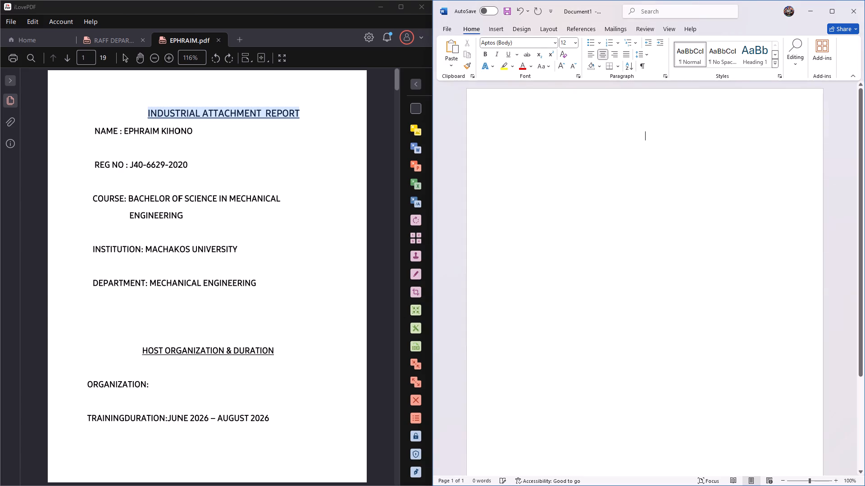
key("ctrl+v")
Copy the student's NAME line from the PDF cover page onto a new line below the title in Word.
left_click_drag(196, 130, 91, 127)
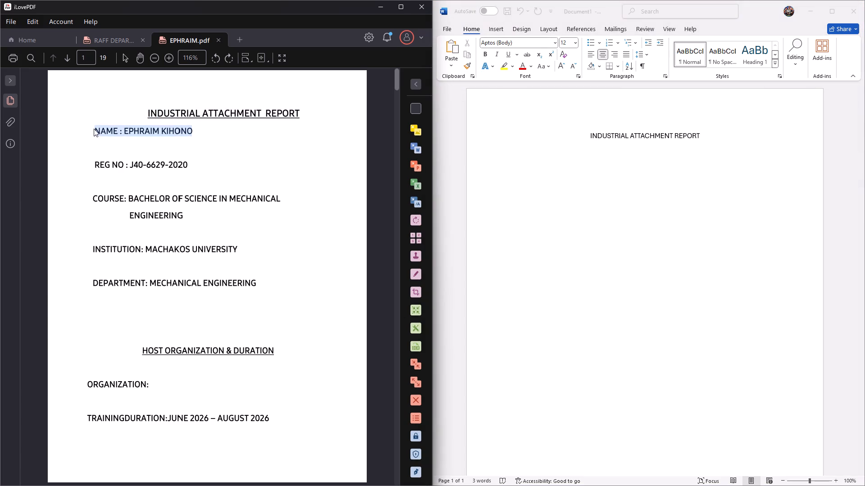
key("ctrl+c")
left_click(681, 171)
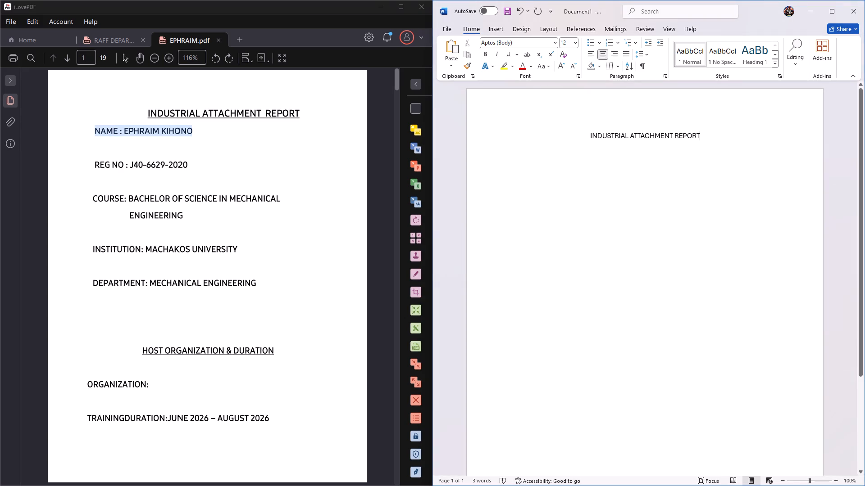
key("Return")
key("ctrl+v")
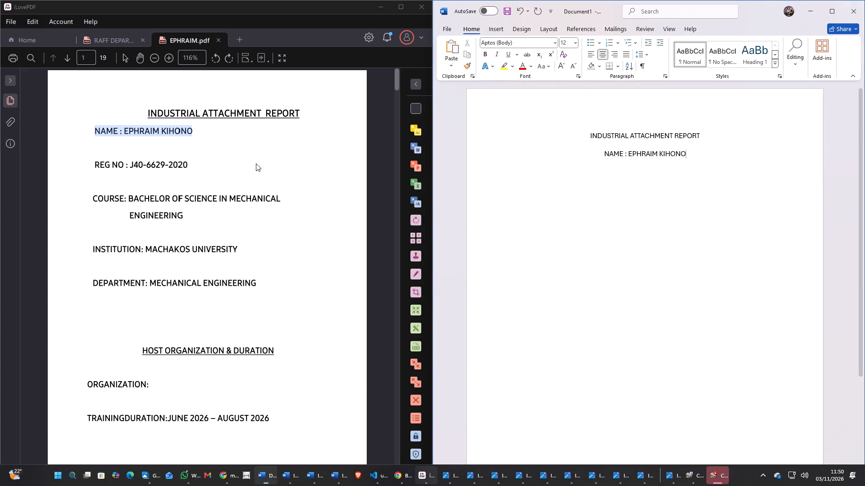
Copy the REG NO line from the PDF cover page onto a new line below the name in Word.
left_click_drag(200, 161, 61, 172)
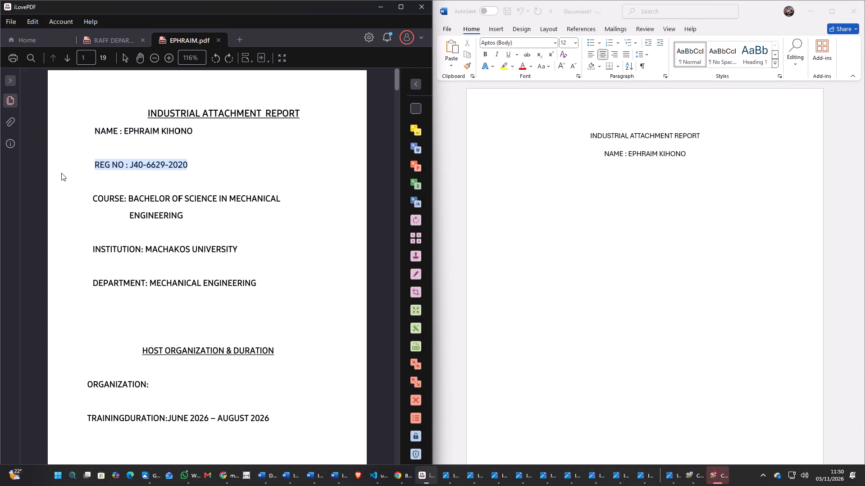
key("ctrl+c")
left_click(729, 167)
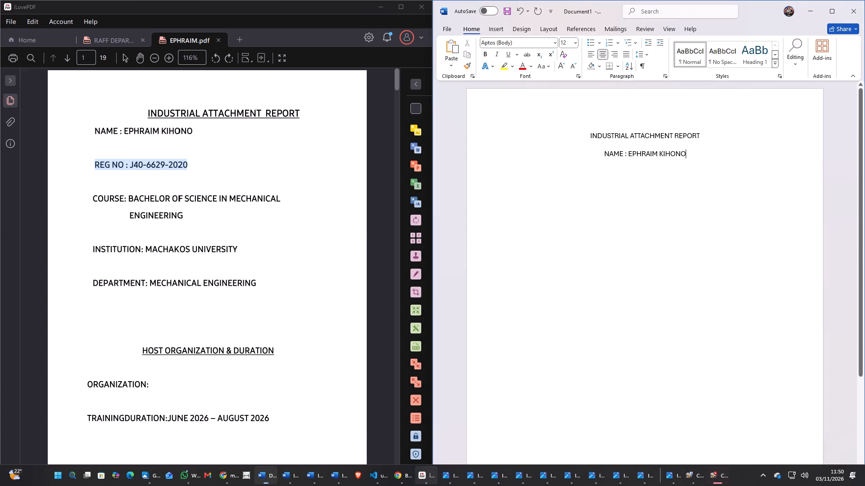
key("Return")
key("ctrl+v")
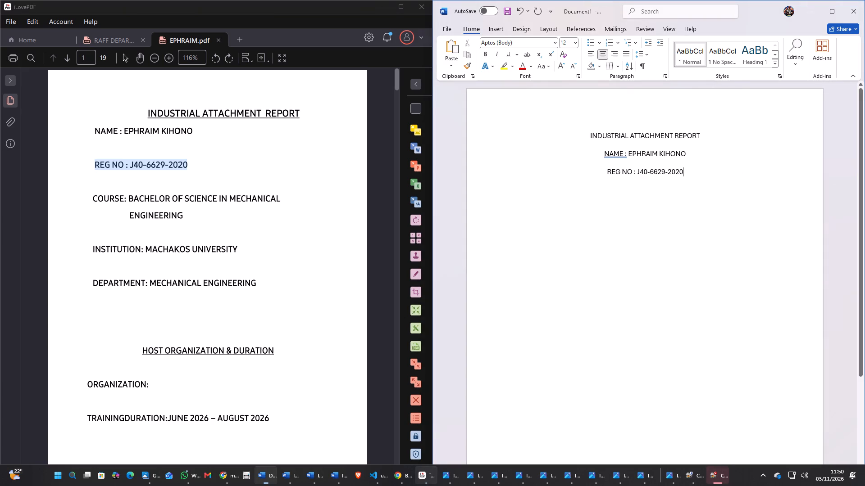
Copy the full two-line COURSE entry, Bachelor of Science in Mechanical Engineering, from the PDF onto a new line below the registration number in Word.
left_click_drag(187, 215, 66, 188)
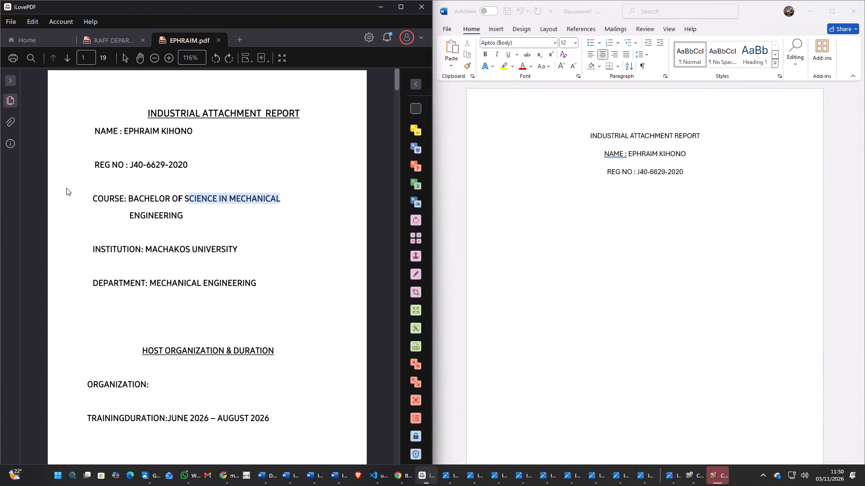
left_click_drag(66, 188, 68, 188)
left_click(71, 191)
left_click_drag(200, 223, 94, 198)
key("ctrl+c")
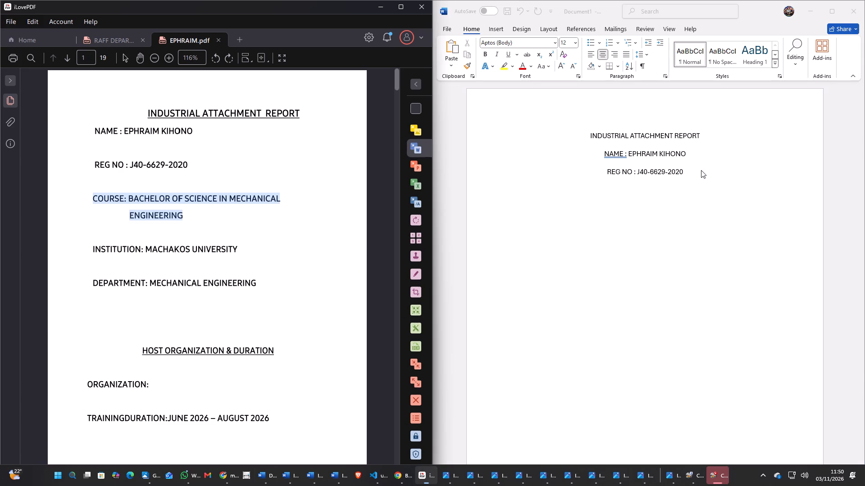
left_click(701, 170)
key("Return")
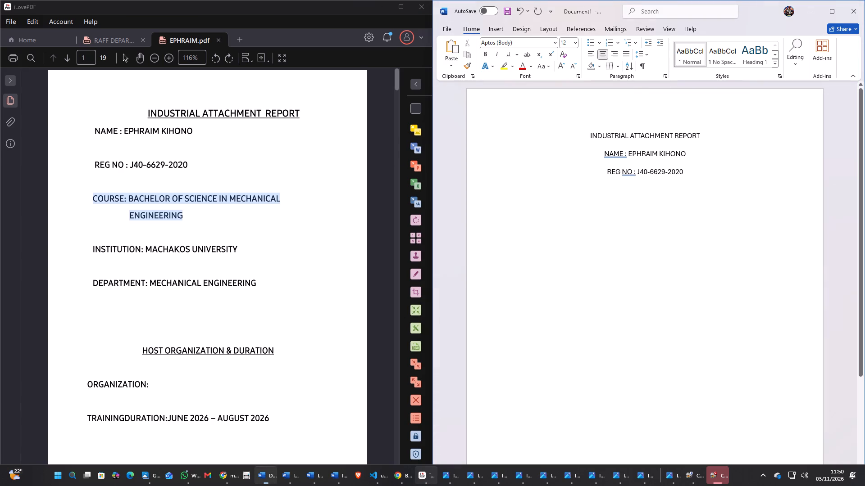
key("ctrl+v")
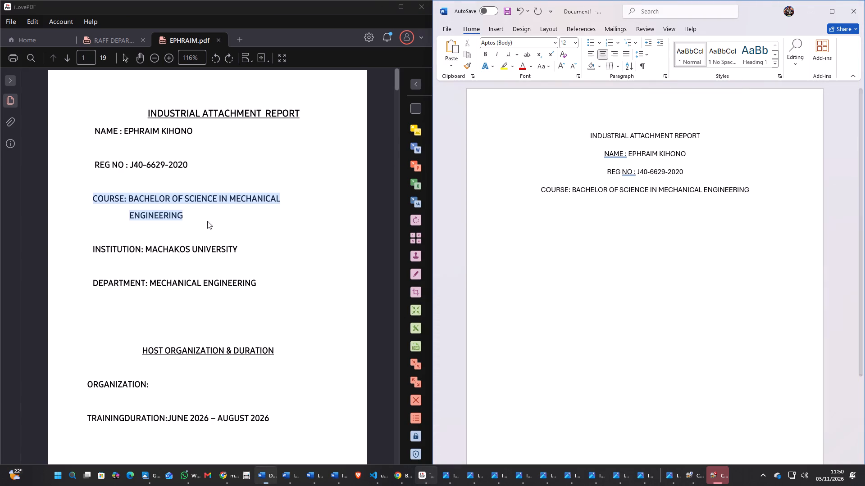
Copy the line INSTITUTION: MACHAKOS UNIVERSITY from the PDF onto a new line below the course in Word.
left_click_drag(246, 245, 59, 236)
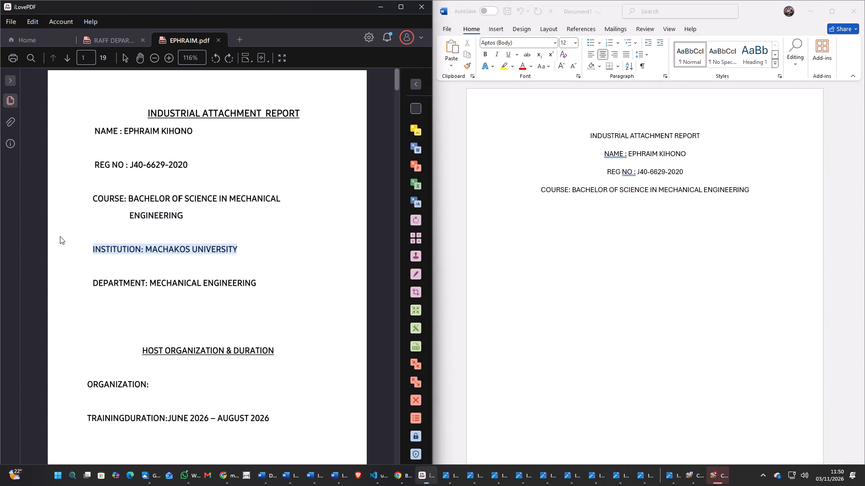
key("ctrl+c")
left_click(772, 186)
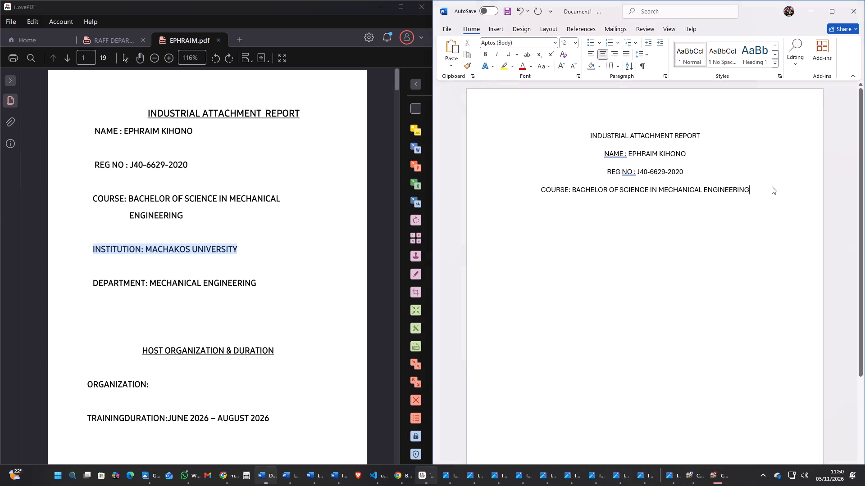
key("Return")
key("ctrl+v")
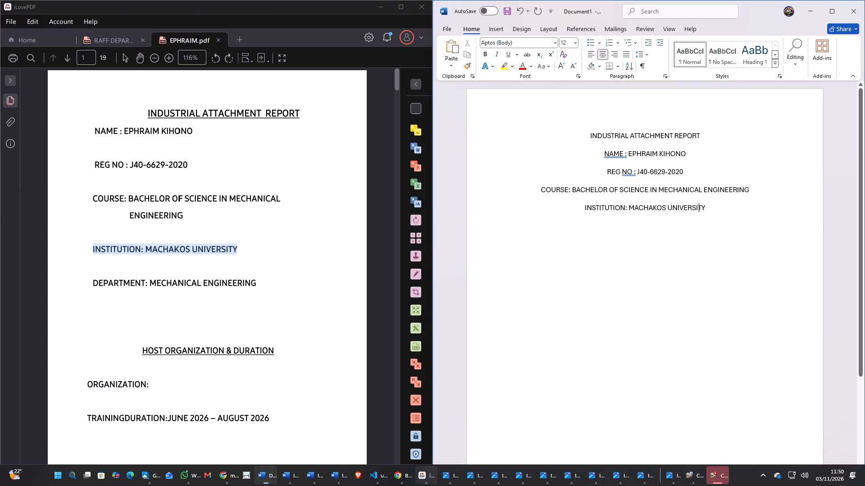
Copy the line DEPARTMENT: MECHANICAL ENGINEERING from the PDF onto a new line below the institution in Word.
left_click_drag(260, 281, 58, 282)
key("ctrl+c")
left_click(717, 208)
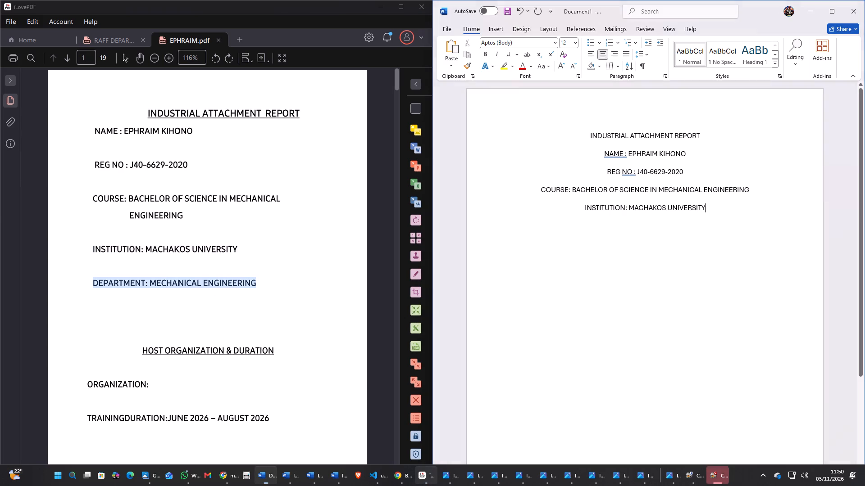
key("Return")
key("ctrl+v")
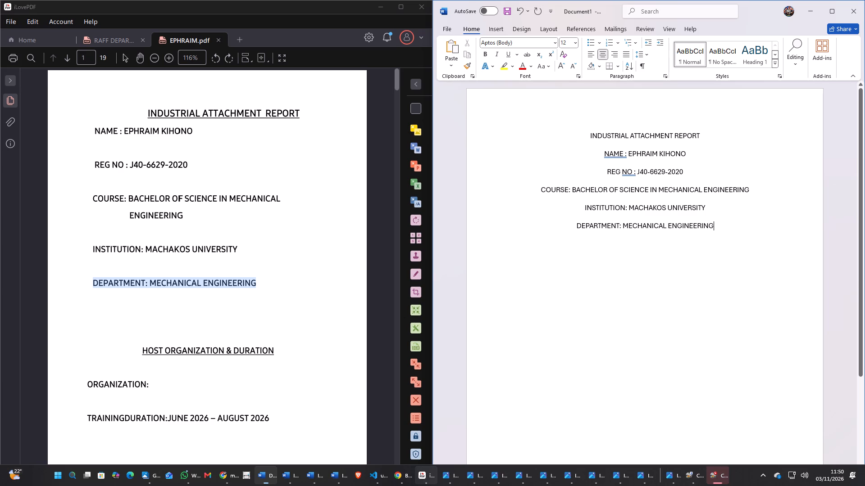
Copy the heading HOST ORGANIZATION & DURATION from the PDF cover page onto a new line below the department in Word.
scroll(158, 220, "down", 2)
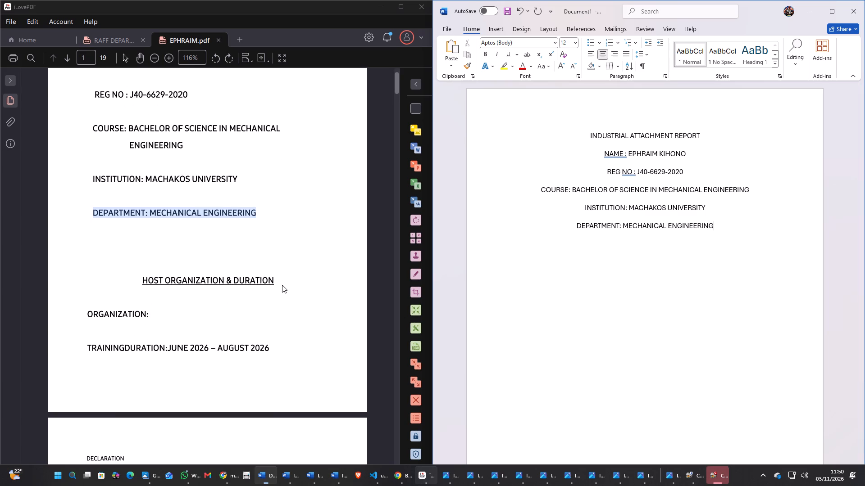
scroll(267, 268, "down", 4)
scroll(264, 197, "up", 1)
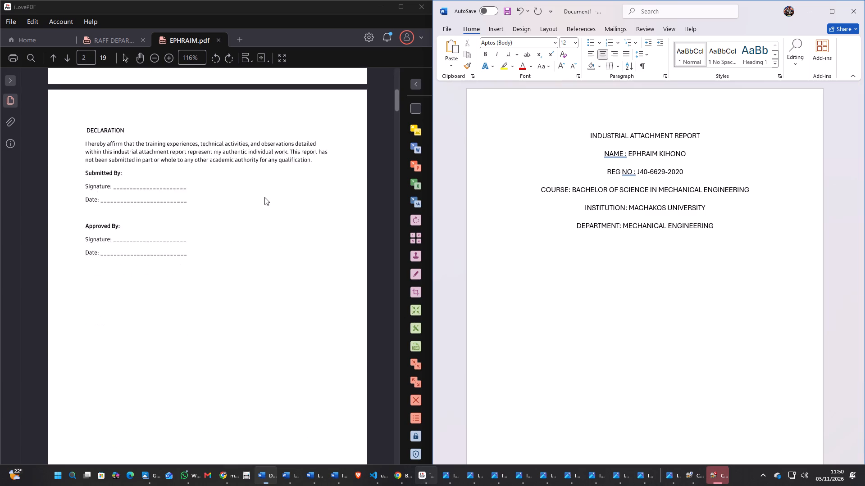
scroll(264, 197, "up", 2)
scroll(284, 137, "up", 2)
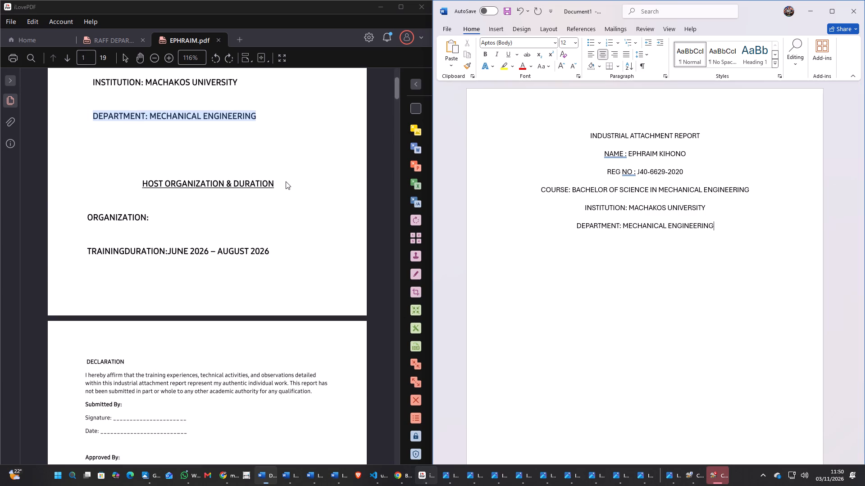
left_click_drag(286, 181, 111, 183)
key("ctrl+c")
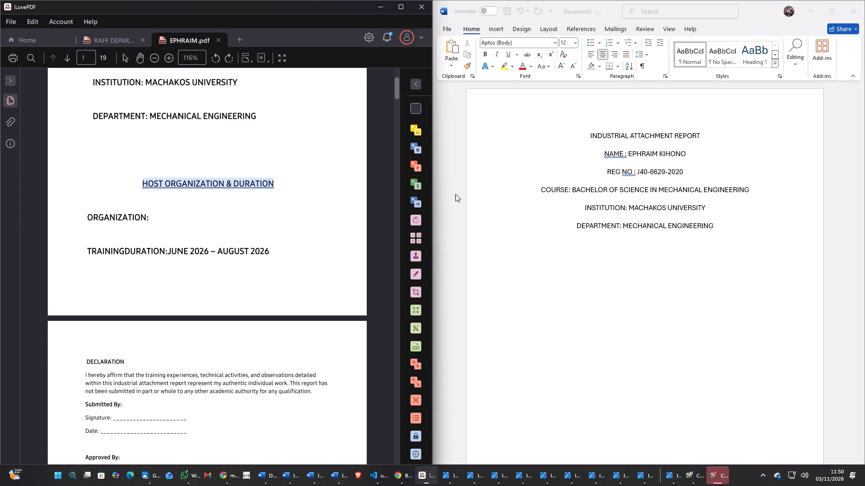
left_click(742, 229)
key("Return")
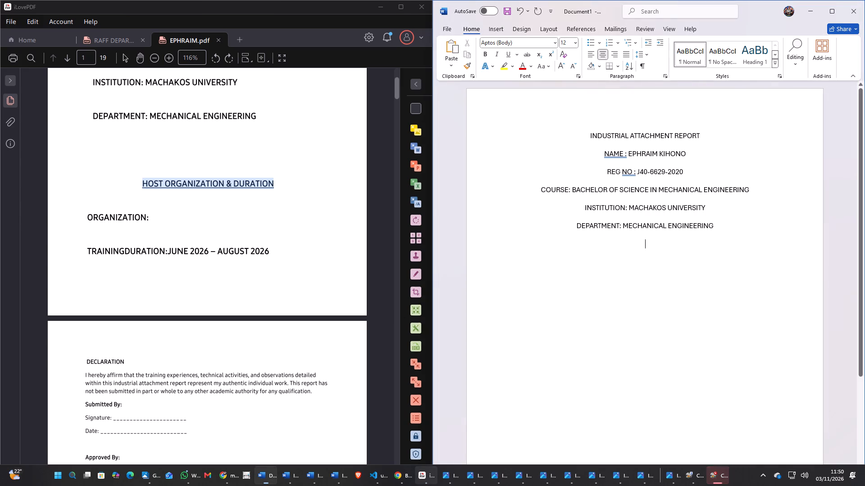
key("ctrl+v")
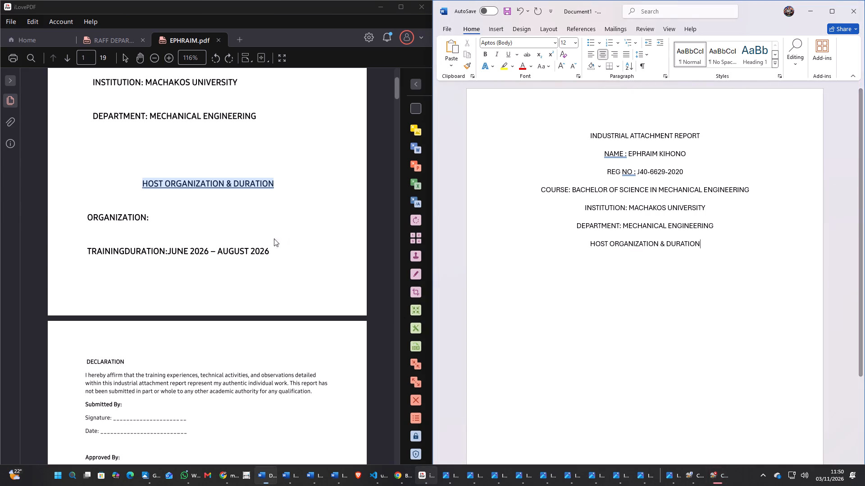
Copy the ORGANIZATION: label from the PDF onto a new line below the host organization heading in Word.
left_click_drag(186, 219, 84, 218)
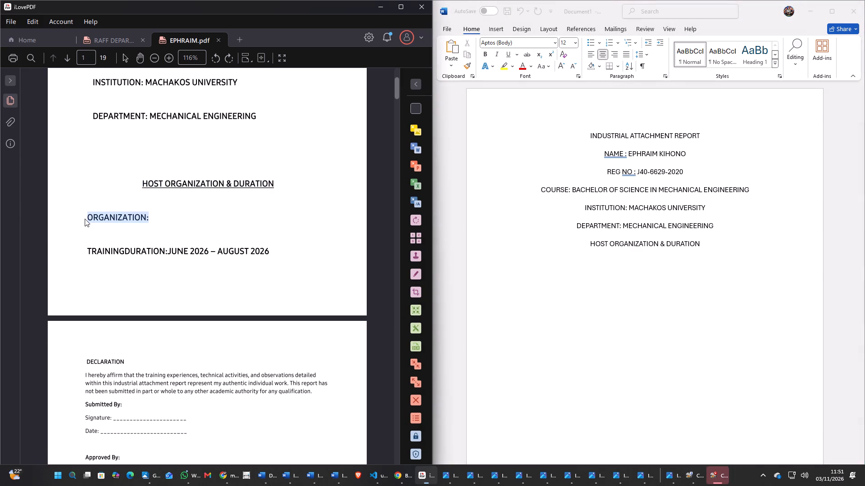
key("ctrl+c")
left_click(704, 252)
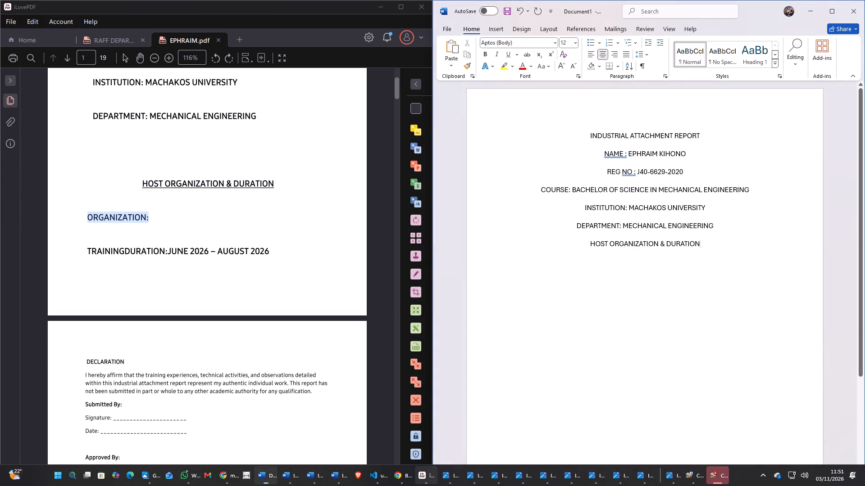
key("Return")
key("ctrl+v")
Copy the training duration text, JUNE 2026 – AUGUST 2026 with its label, from the PDF and paste it after ORGANIZATION: in Word.
left_click_drag(273, 249, 98, 248)
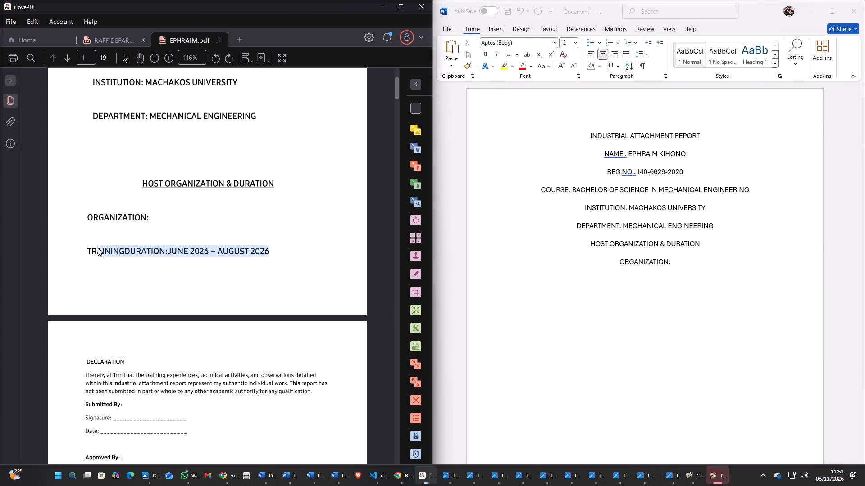
left_click_drag(98, 248, 86, 250)
key("ctrl+c")
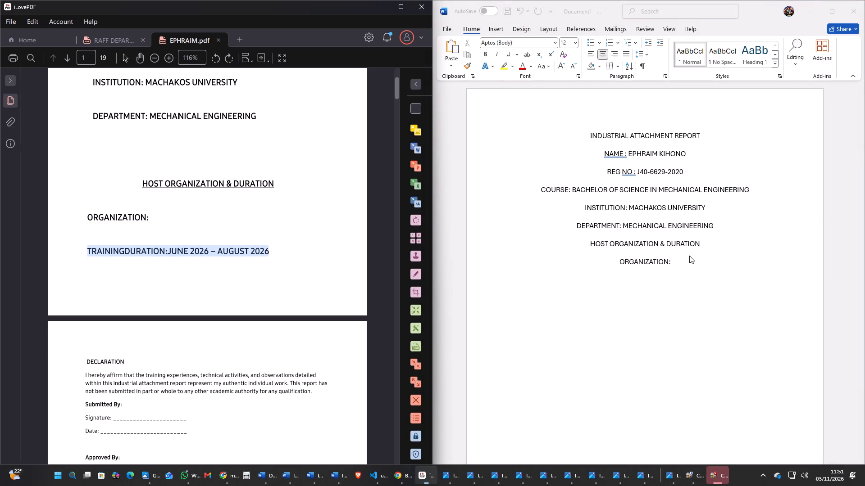
left_click(689, 256)
key("ctrl+v")
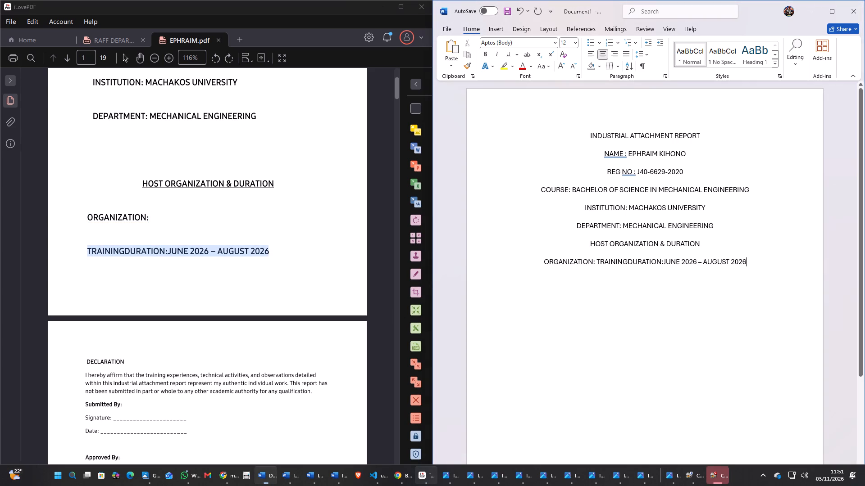
left_click(697, 247)
Change the font of all the cover page text in the Word document to Times New Roman.
key("ctrl+a")
left_click(552, 42)
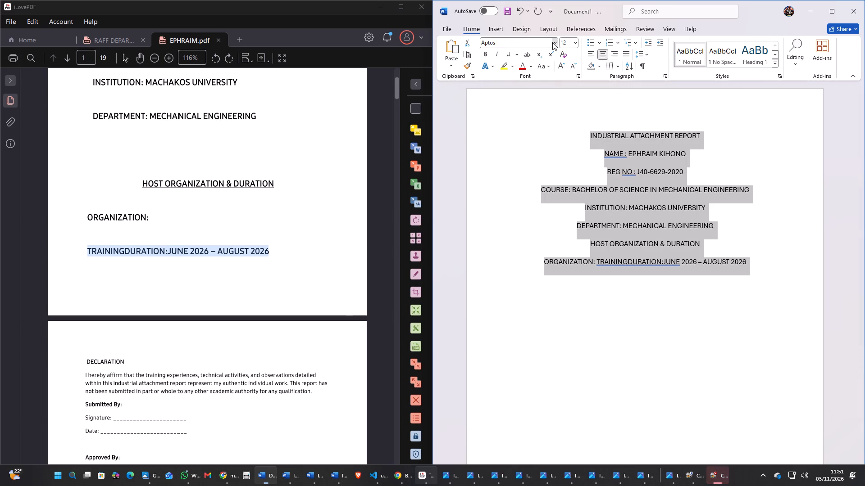
left_click(546, 106)
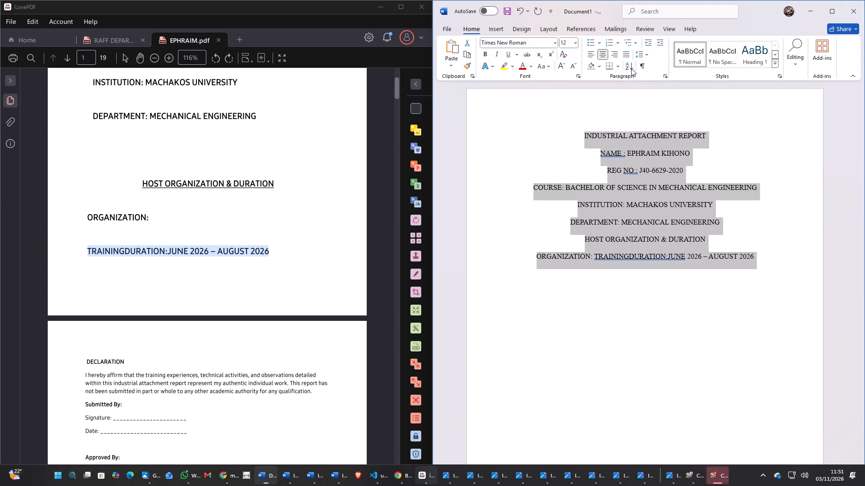
Apply 1.5 line spacing to the NAME line of the cover page.
left_click(669, 150)
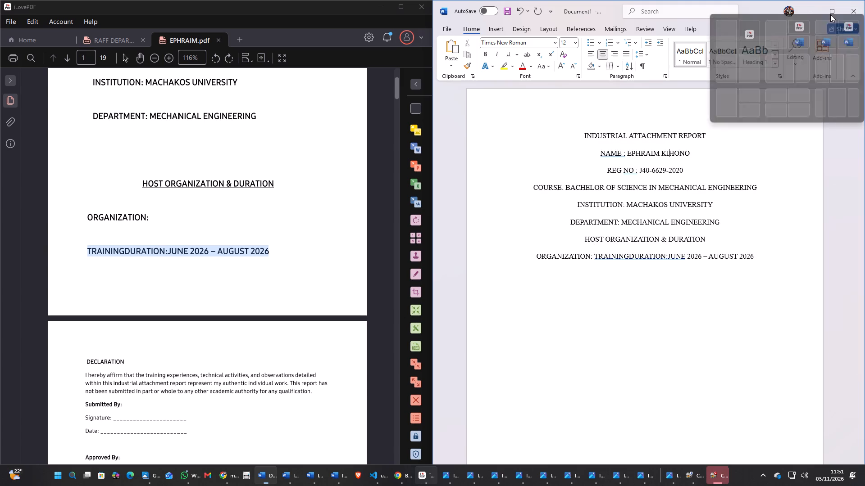
left_click(644, 54)
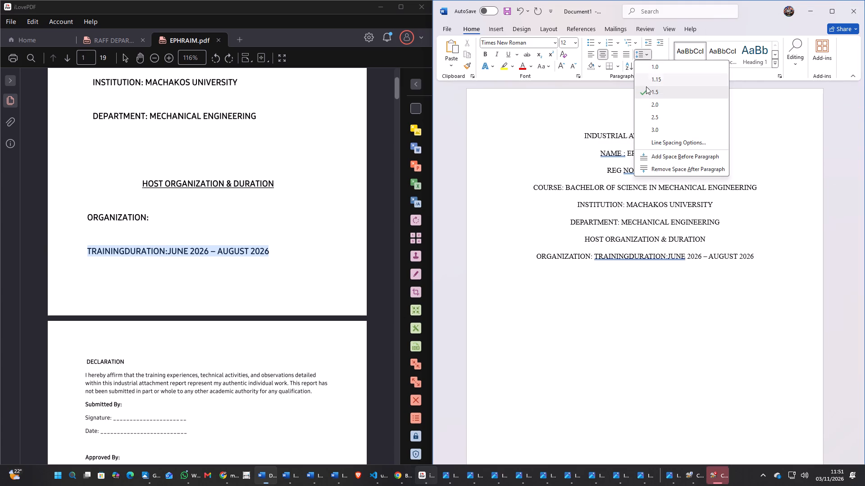
left_click(647, 90)
left_click(633, 214)
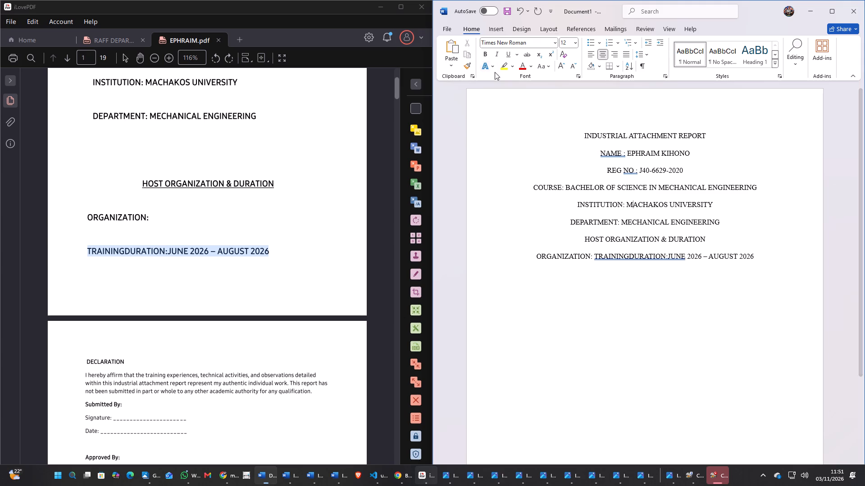
Copy the Machakos University logo from the Industrial_Attachment_Report_CG_Eldoret document onto a new line above the INDUSTRIAL ATTACHMENT REPORT title in Document1.
left_click(577, 136)
key("Return")
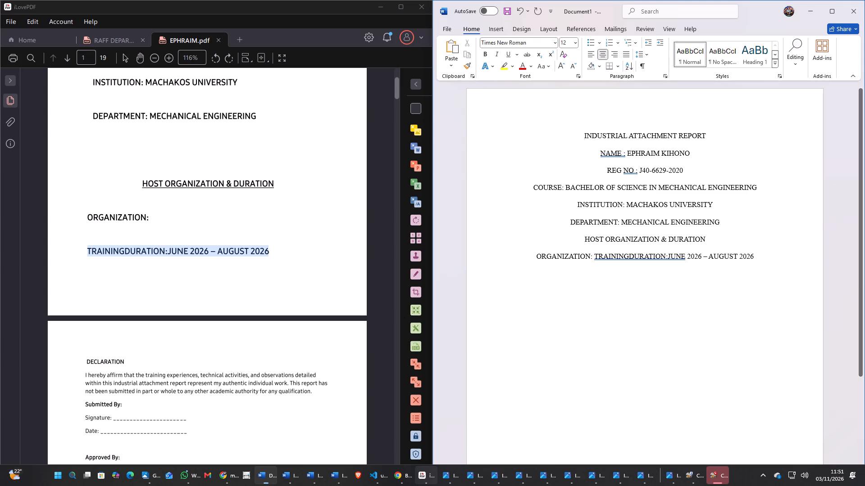
left_click(641, 138)
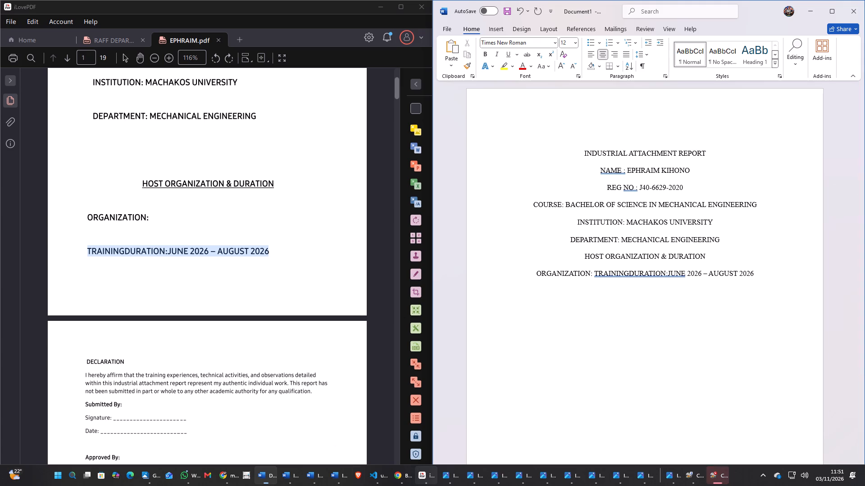
left_click(280, 479)
left_click(307, 481)
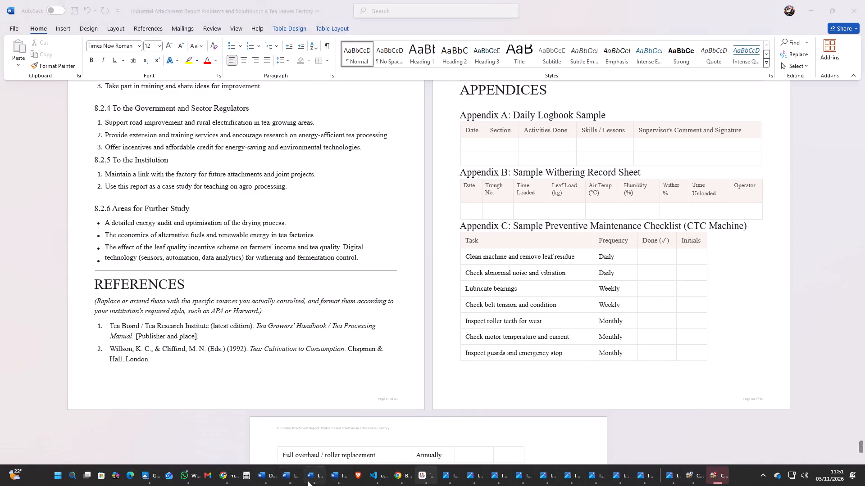
left_click(228, 202)
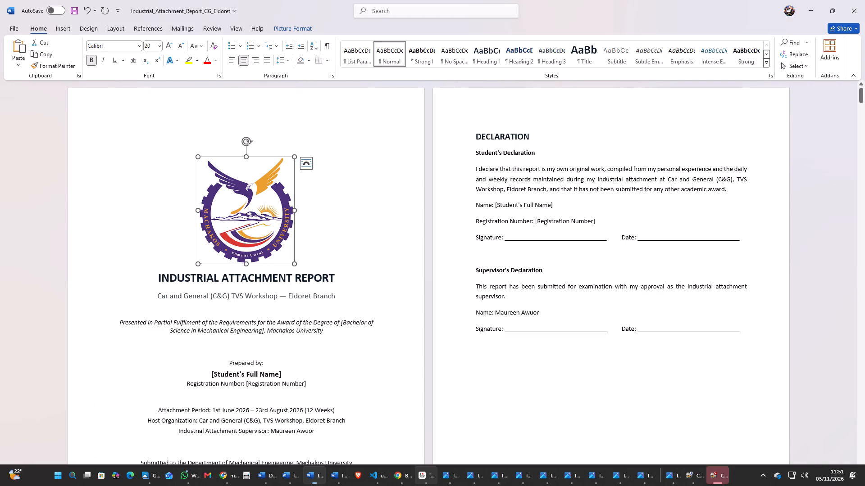
key("ctrl+c")
left_click(812, 9)
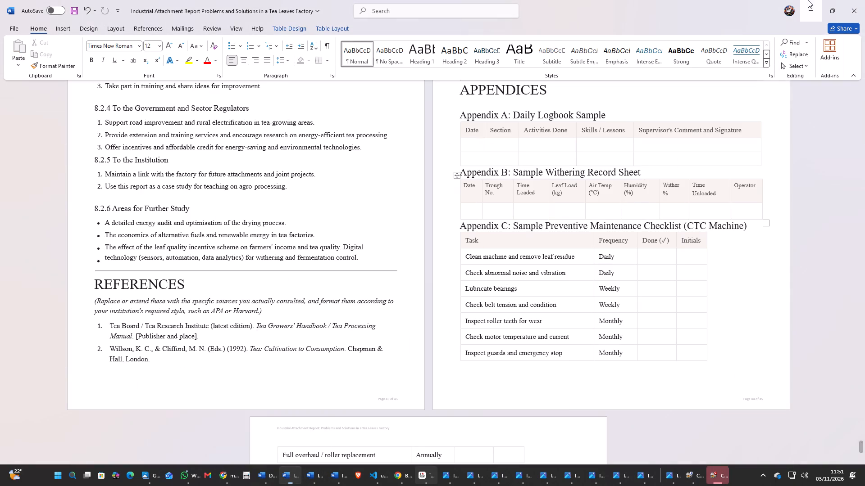
left_click(805, 0)
left_click(815, 7)
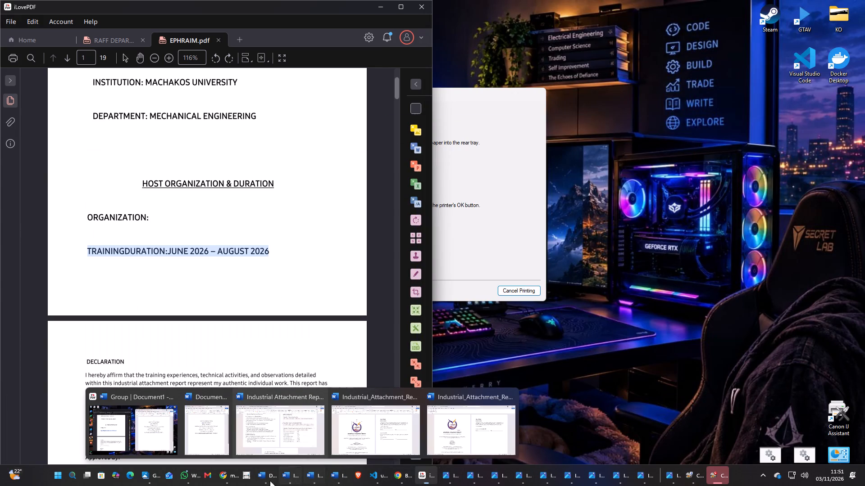
left_click(202, 433)
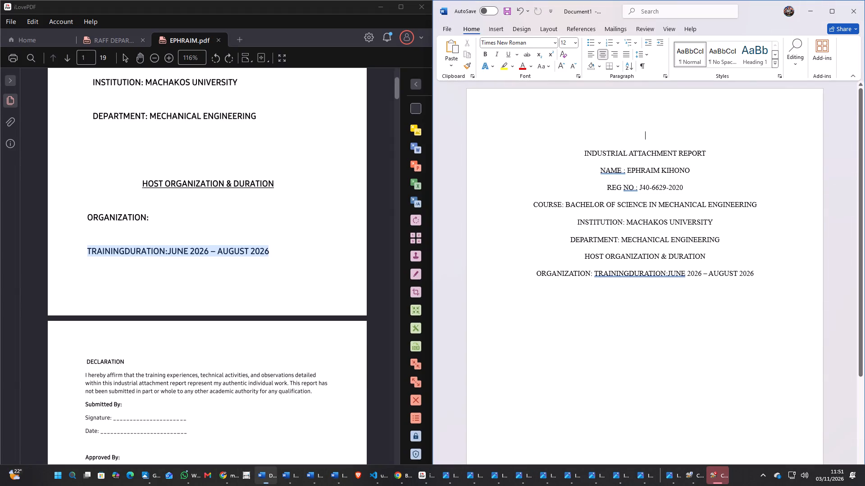
key("ctrl+v")
left_click(737, 330)
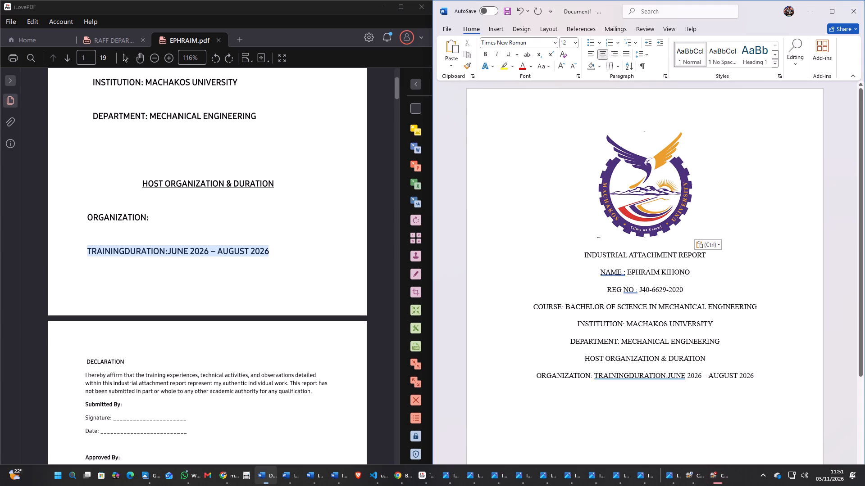
Insert the missing spaces in the last cover line so it reads TRAINING DURATION: JUNE 2026 – AUGUST 2026.
left_click(628, 376)
key("space")
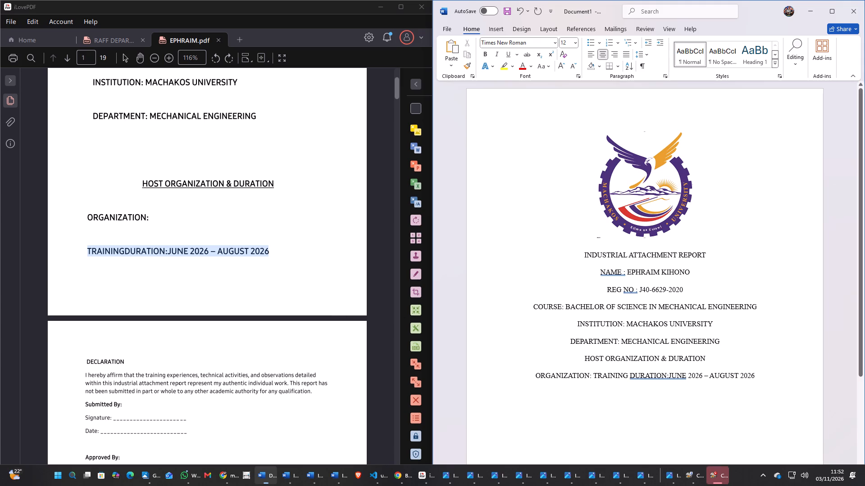
left_click(669, 375)
key("space")
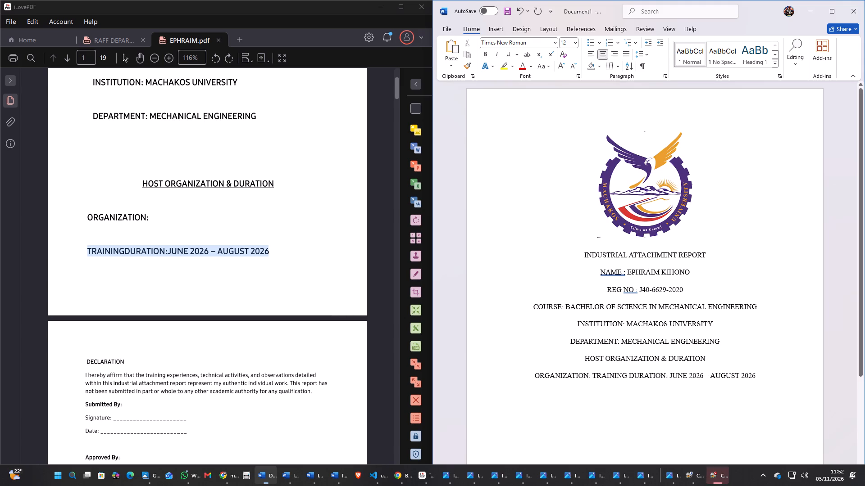
Remove the extra space before the colon in the NAME and REG NO labels on the cover page.
left_click(617, 273)
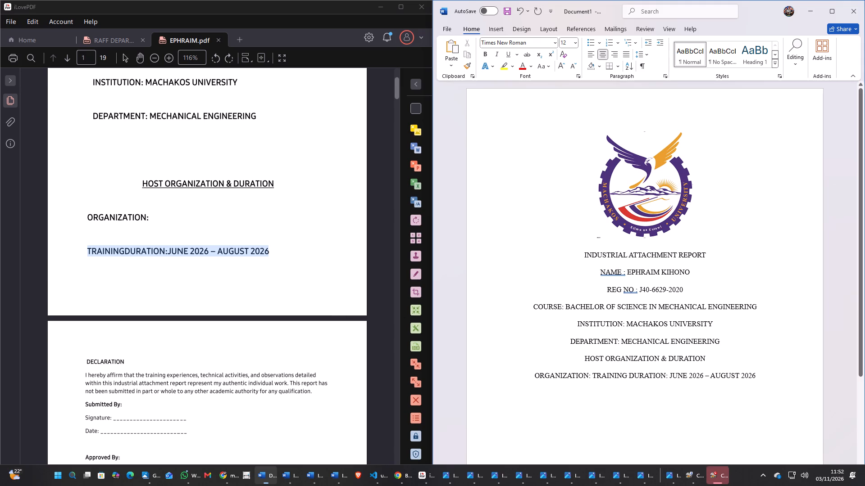
left_click(624, 271)
key("BackSpace")
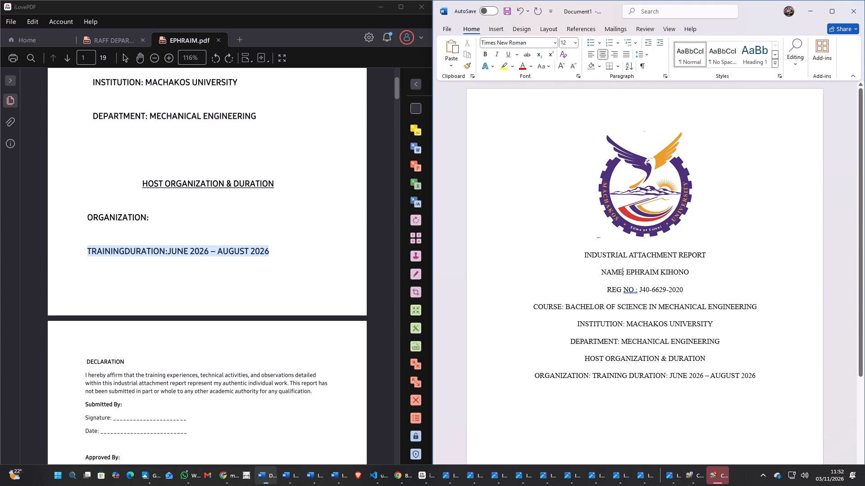
left_click(636, 291)
key("BackSpace")
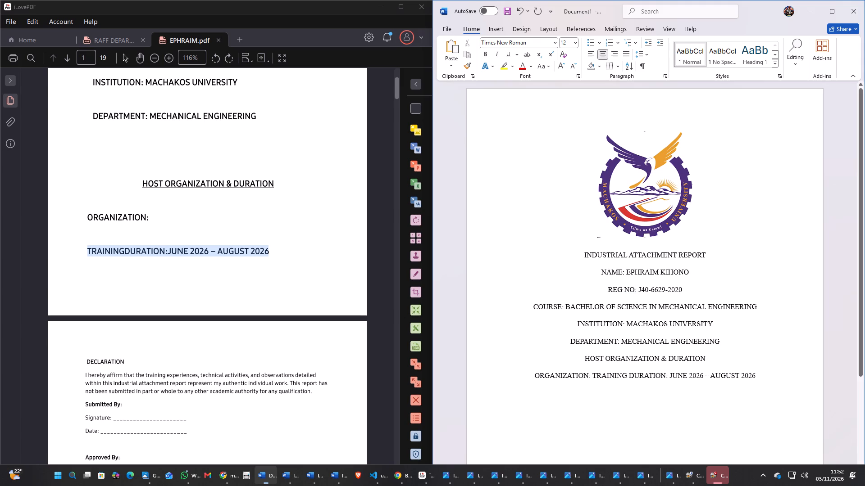
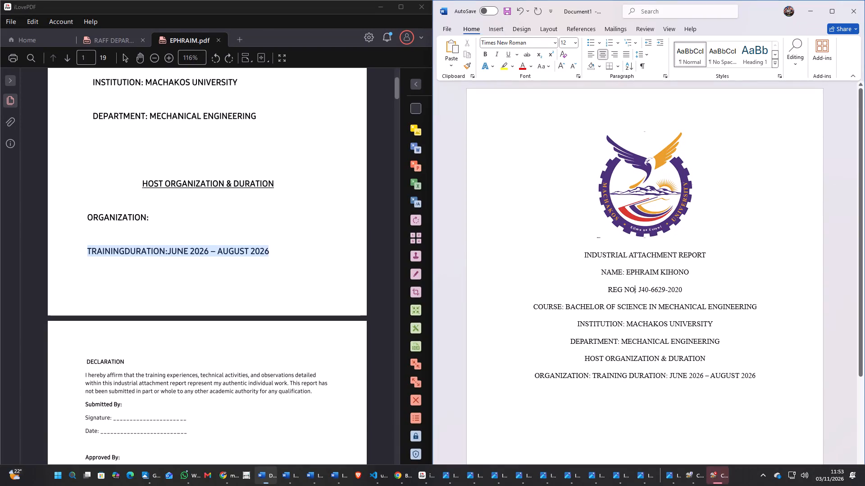
Check the running Canon print job's status, and print one copy of the Document1 cover page on the Canon G3030 series printer.
left_click(719, 479)
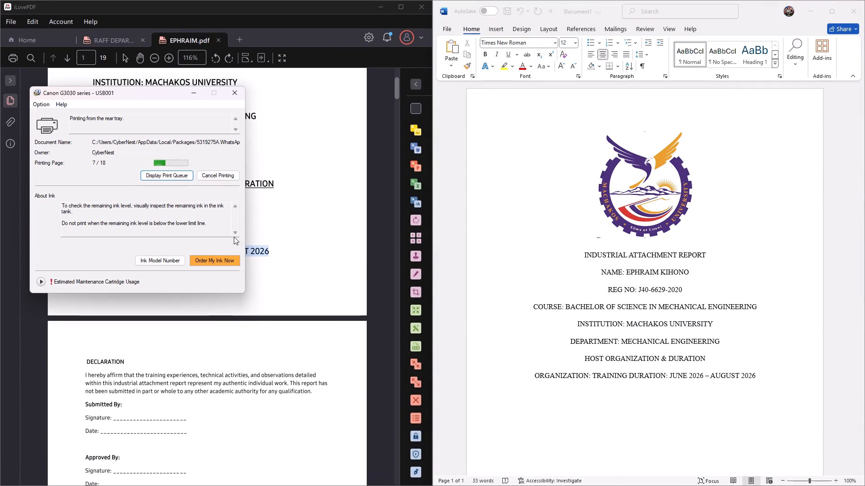
left_click(288, 251)
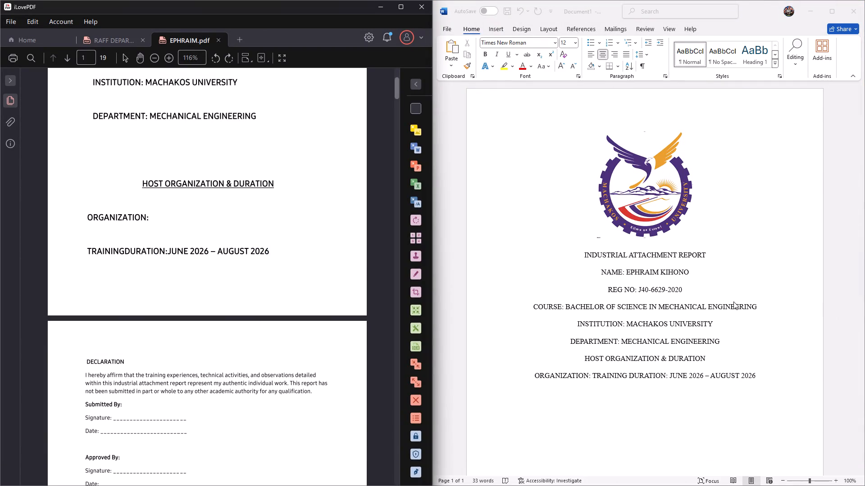
left_click(678, 319)
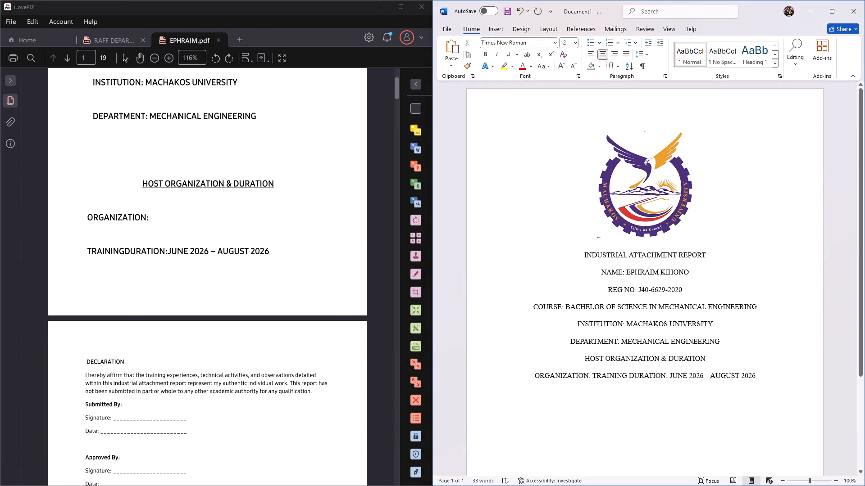
key("ctrl+p")
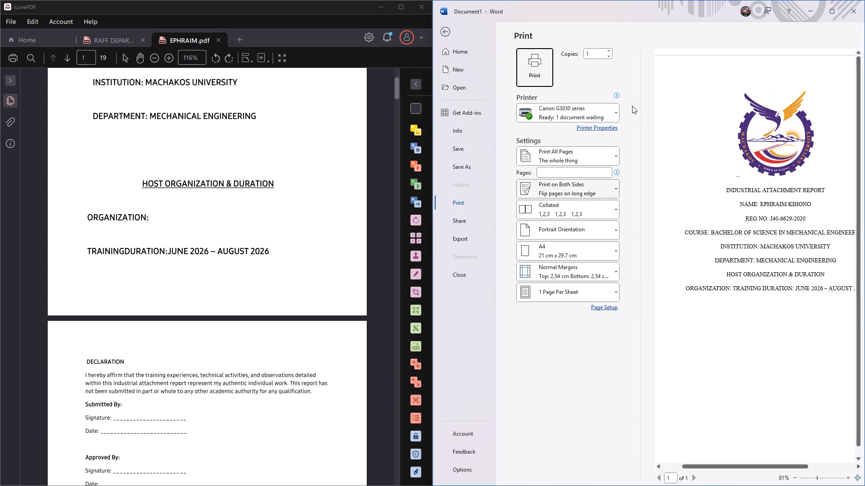
left_click(541, 79)
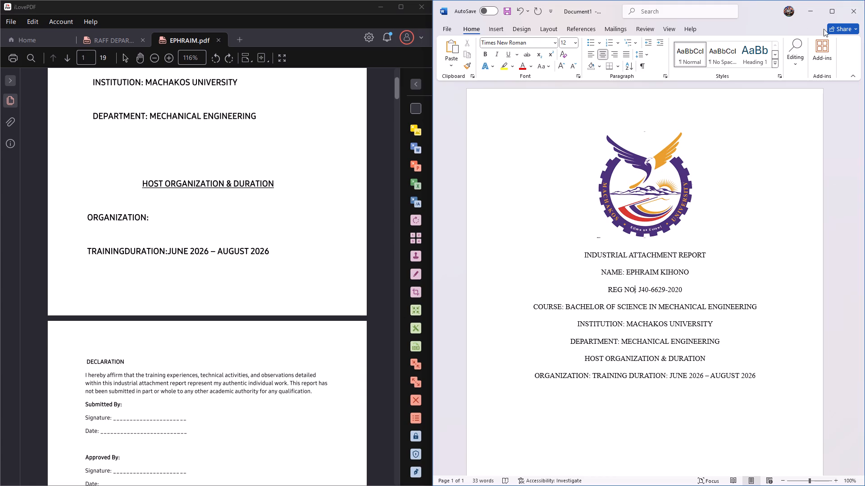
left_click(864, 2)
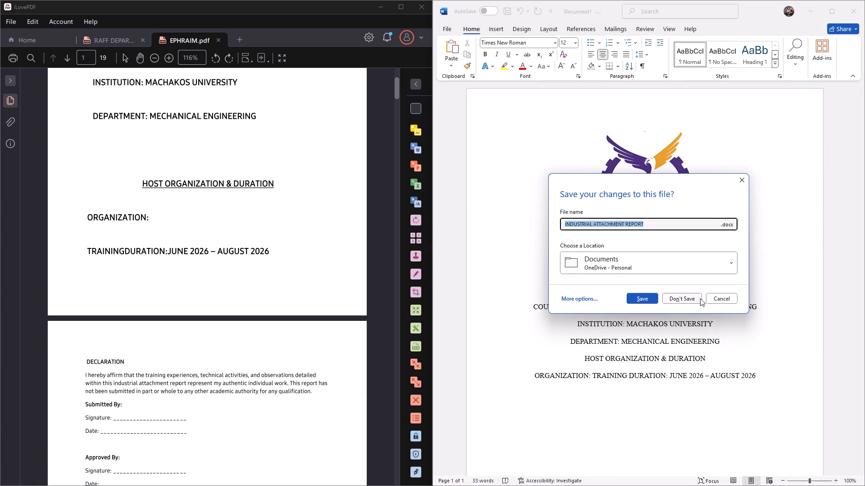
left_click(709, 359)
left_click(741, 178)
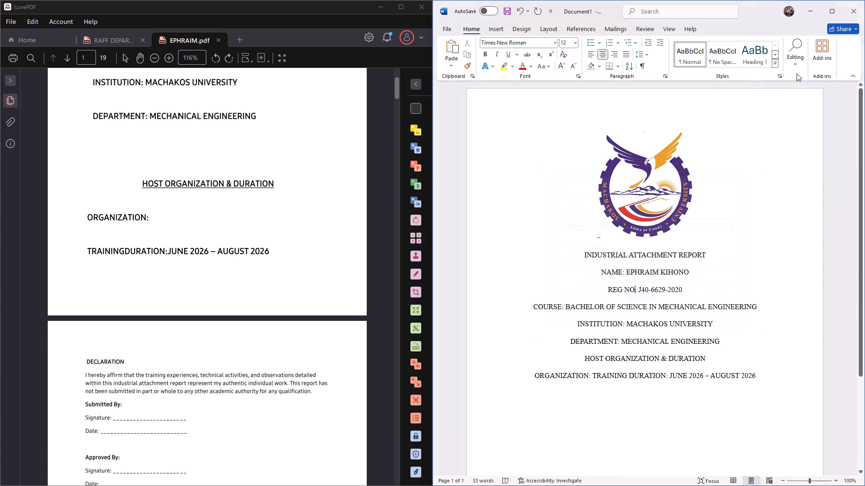
Minimise the Document1 cover page and the PDF report windows to get back to the printer status window.
left_click(805, 17)
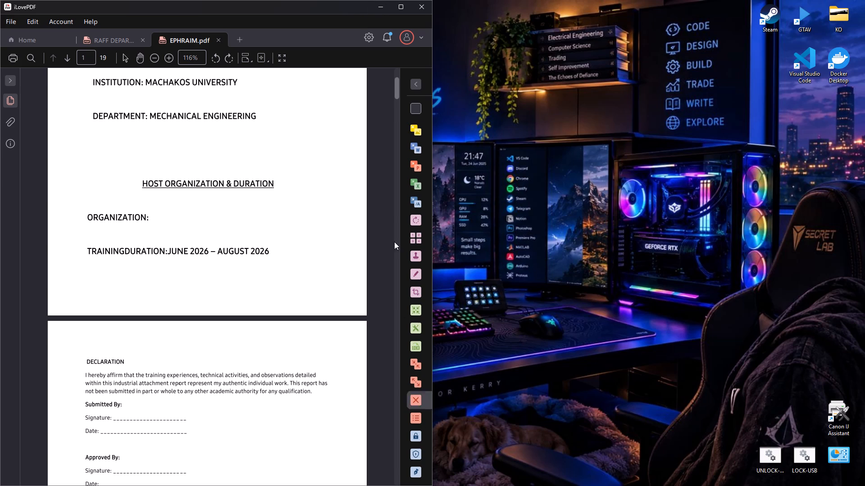
left_click(383, 9)
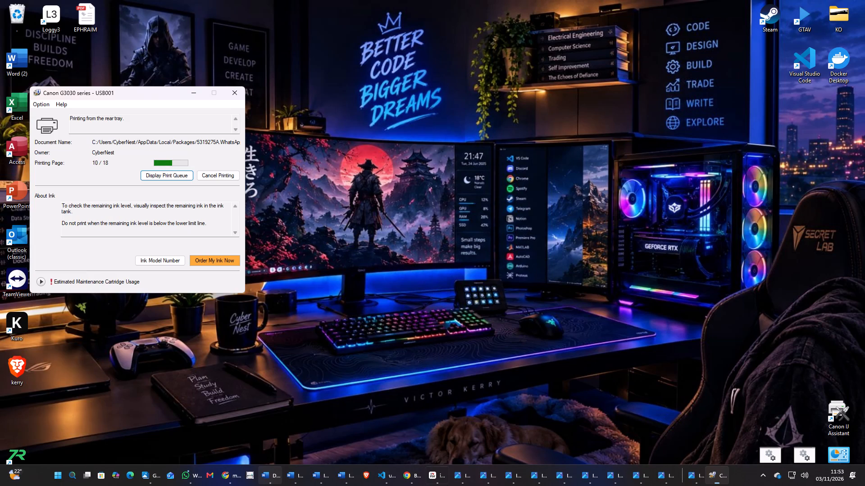
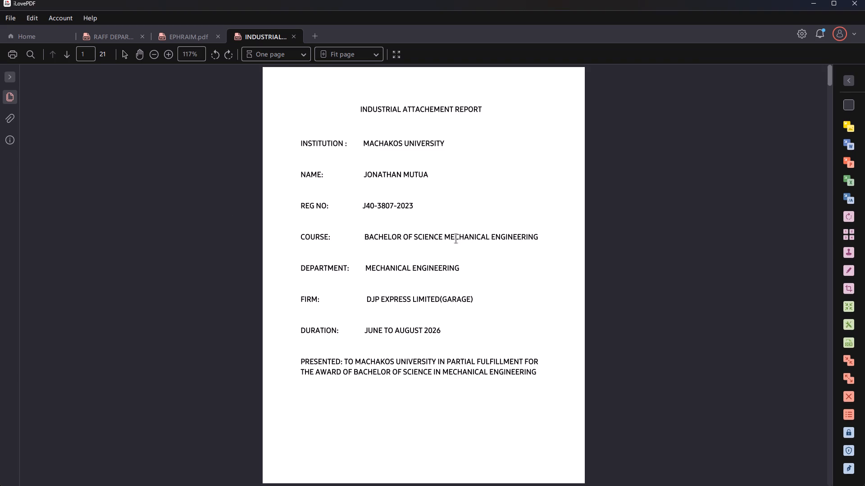
Examine the opening pages of the industrial attachment PDF report, especially the cover page's personal, firm and duration details.
scroll(451, 242, "down", 7)
scroll(455, 252, "up", 15)
left_click(391, 339)
left_click(414, 325)
scroll(461, 363, "down", 18)
scroll(443, 348, "down", 8)
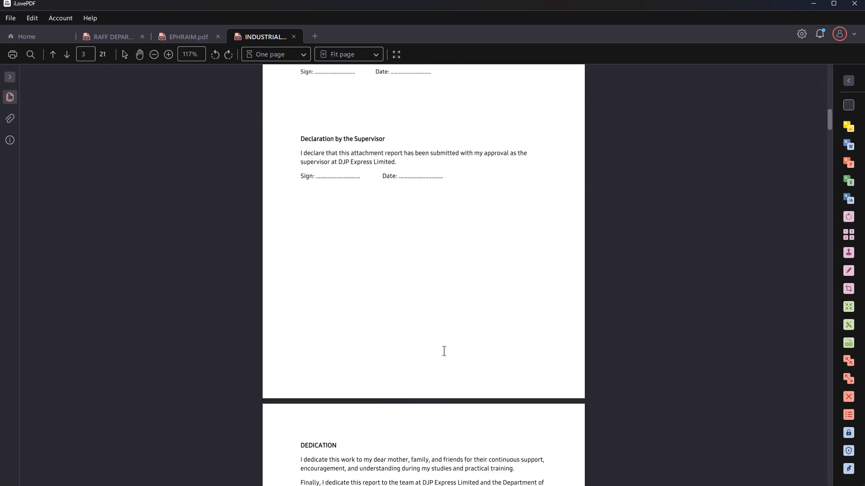
scroll(441, 348, "down", 9)
scroll(441, 348, "up", 20)
scroll(441, 348, "up", 5)
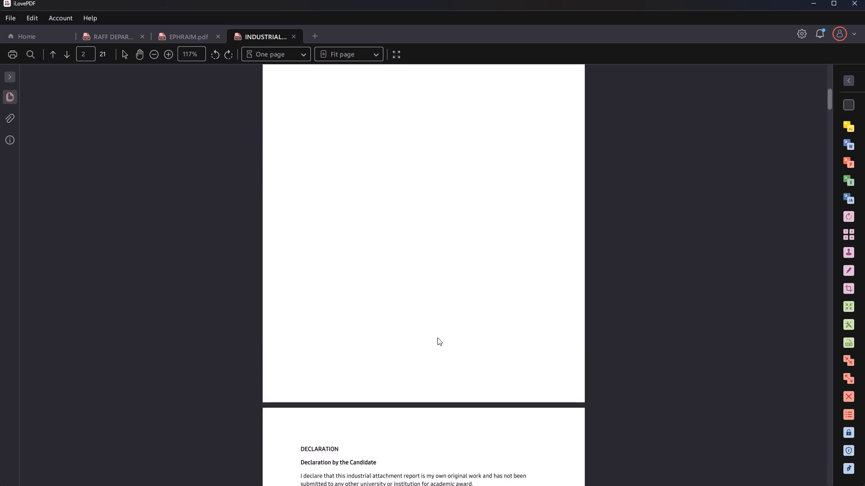
scroll(437, 337, "up", 20)
left_click(394, 353)
left_click(410, 339)
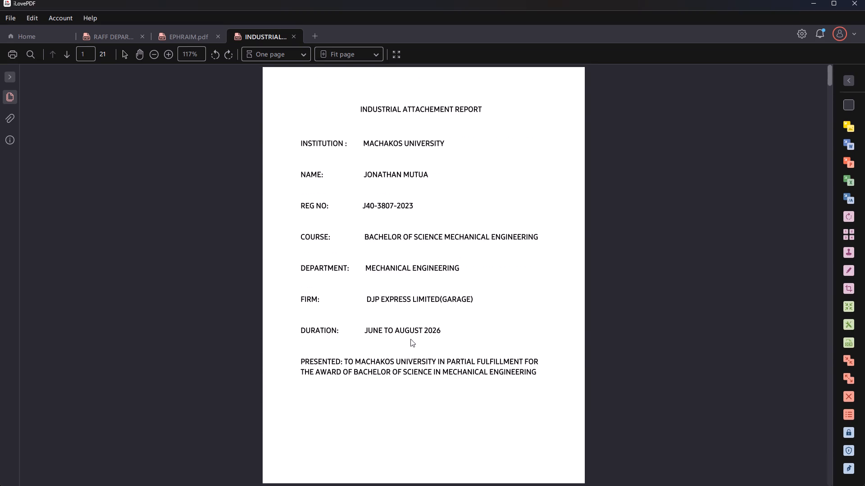
left_click(421, 333)
left_click(430, 332)
Print pages 2-21 of the industrial attachment report on the Canon G3030 series printer, one A4 colour copy.
key("ctrl+p")
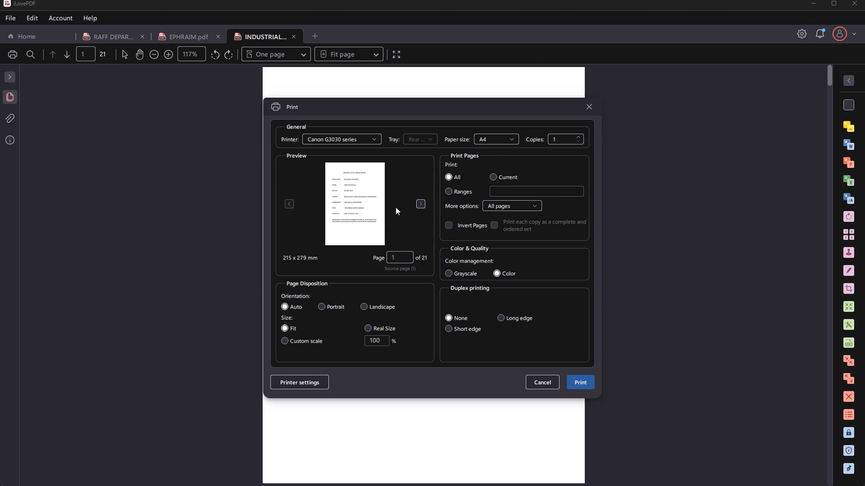
left_click(402, 256)
left_click(555, 246)
left_click(529, 203)
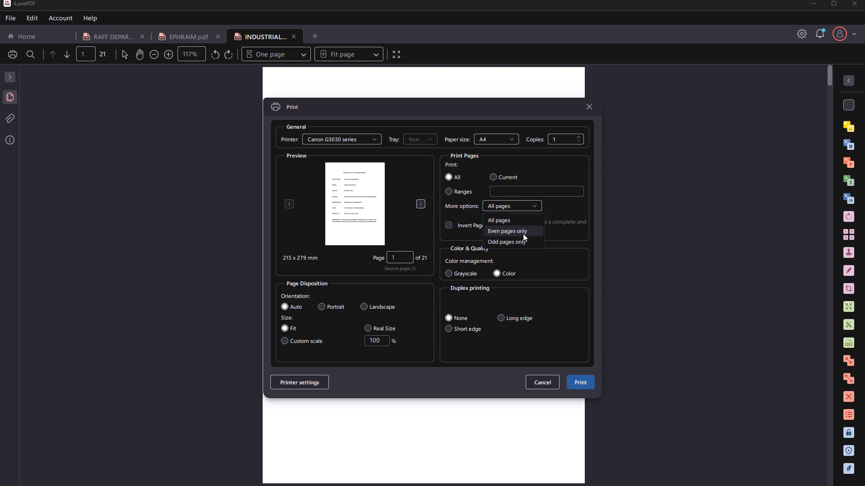
double_click(552, 223)
left_click(537, 193)
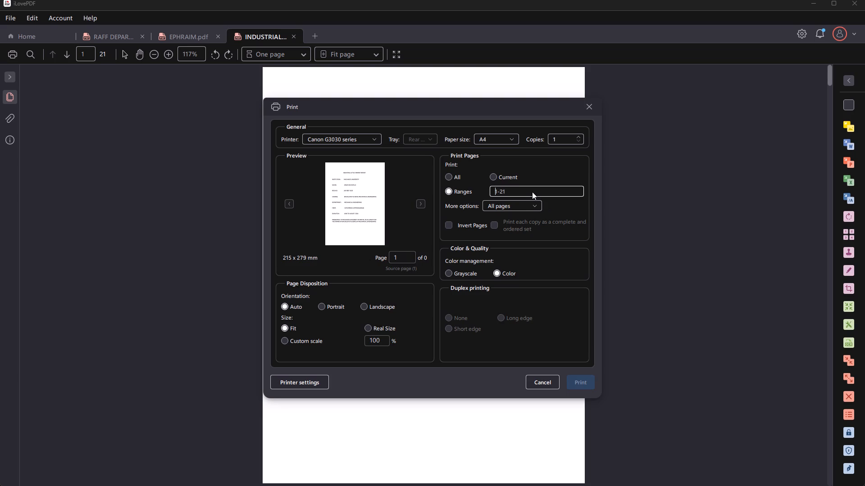
key("2")
key("minus")
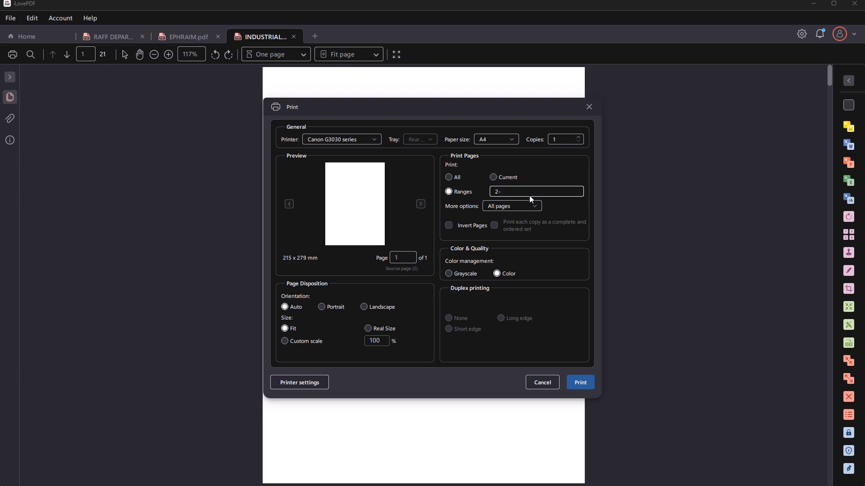
type("21")
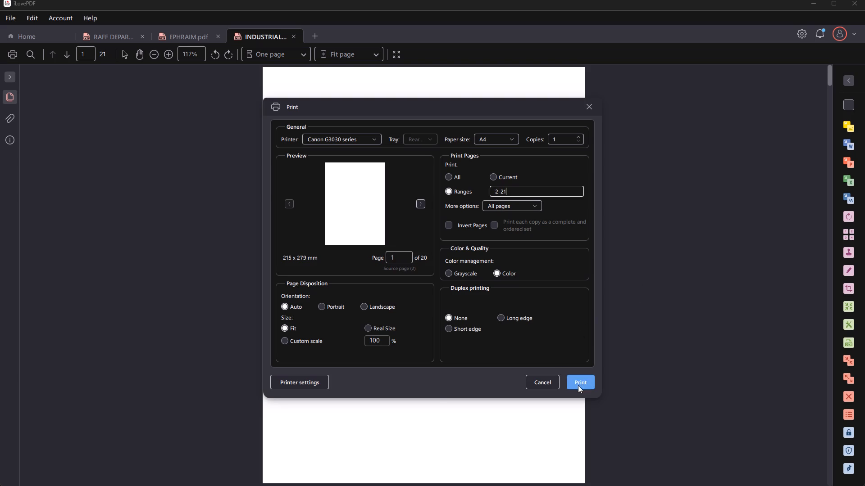
left_click(578, 381)
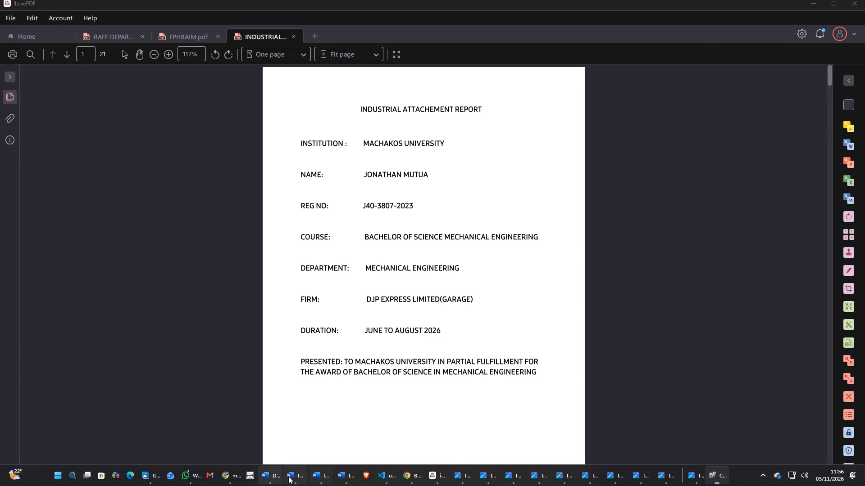
Bring up the Document1 cover page in Word and arrange it side by side with the PDF report.
left_click(273, 479)
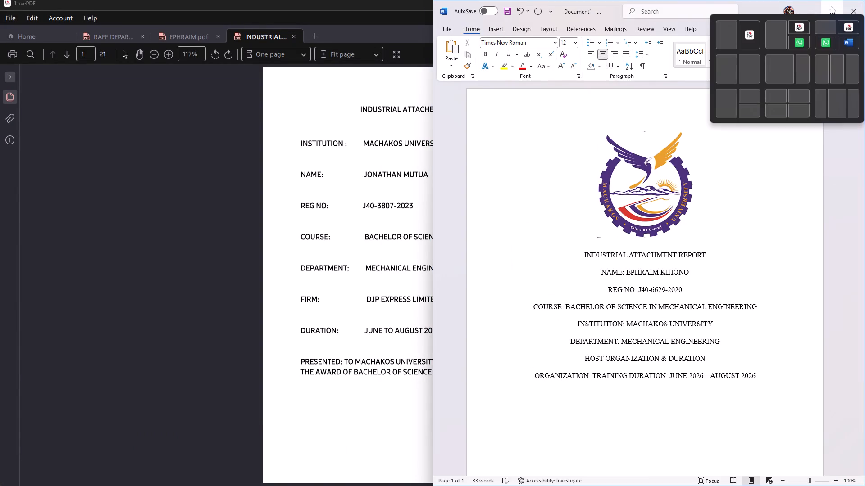
left_click(738, 34)
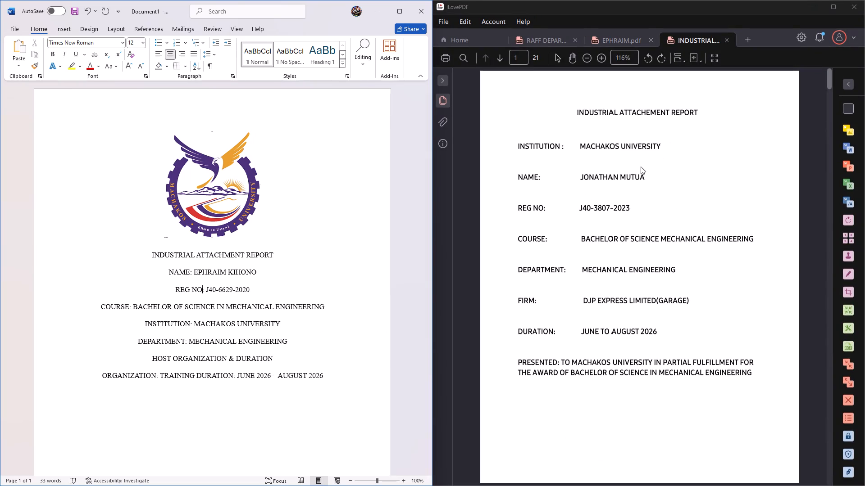
Replace the student name on the Word cover page with the name copied from the PDF report's cover.
left_click_drag(648, 176, 580, 176)
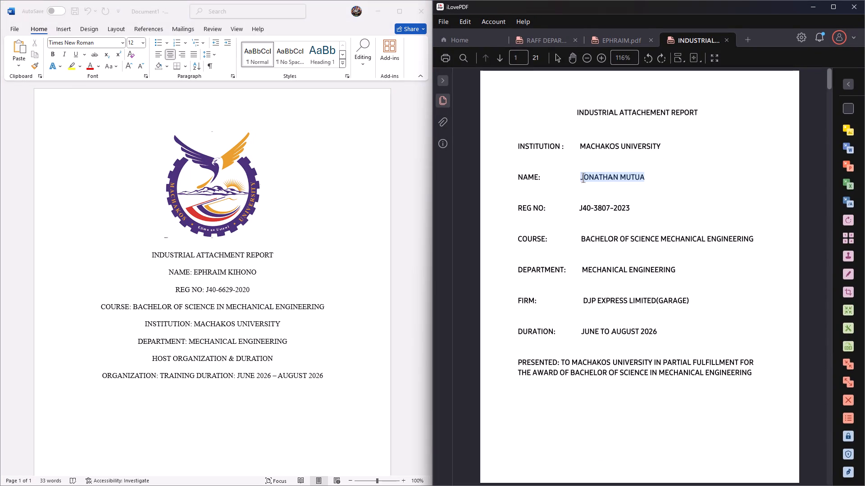
key("ctrl+c")
left_click_drag(255, 275, 244, 276)
left_click_drag(256, 272, 204, 273)
key("ctrl+v")
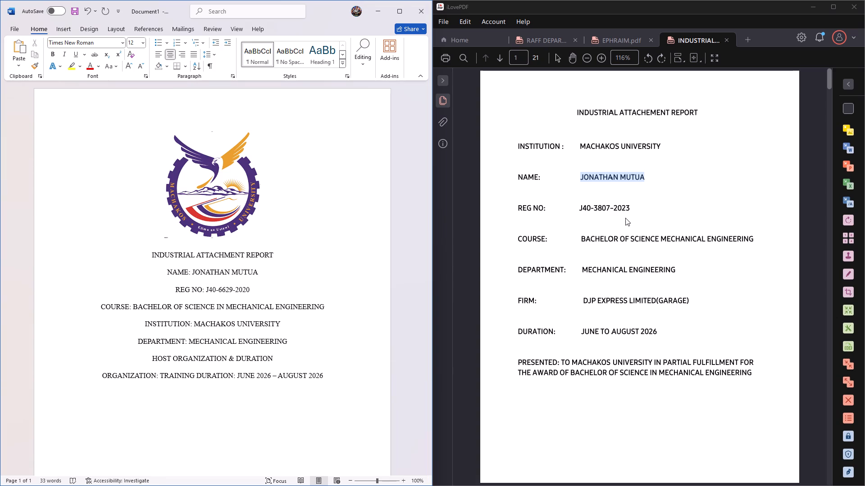
Replace the registration number on the Word cover page with the one copied from the PDF report's cover.
left_click_drag(630, 210, 566, 211)
key("ctrl+c")
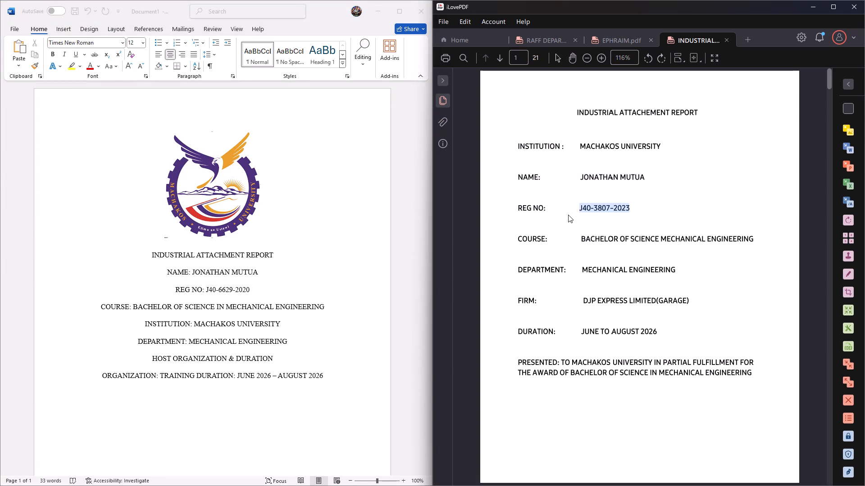
left_click_drag(252, 291, 213, 290)
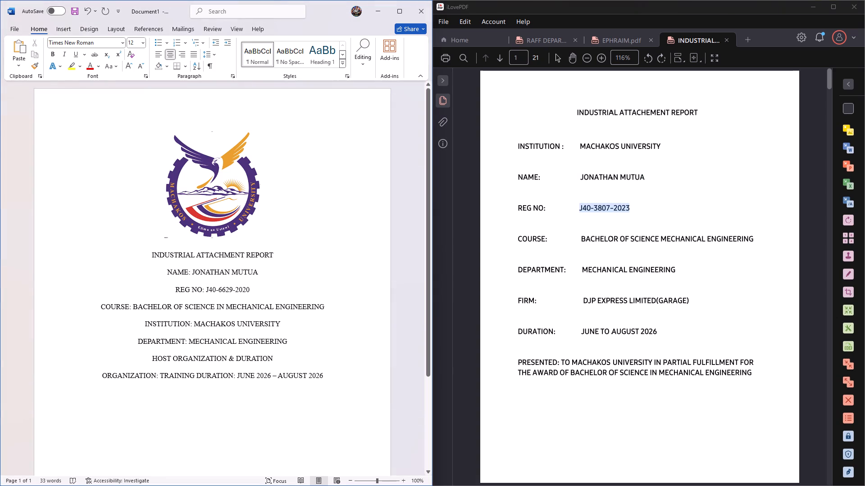
left_click_drag(251, 288, 206, 292)
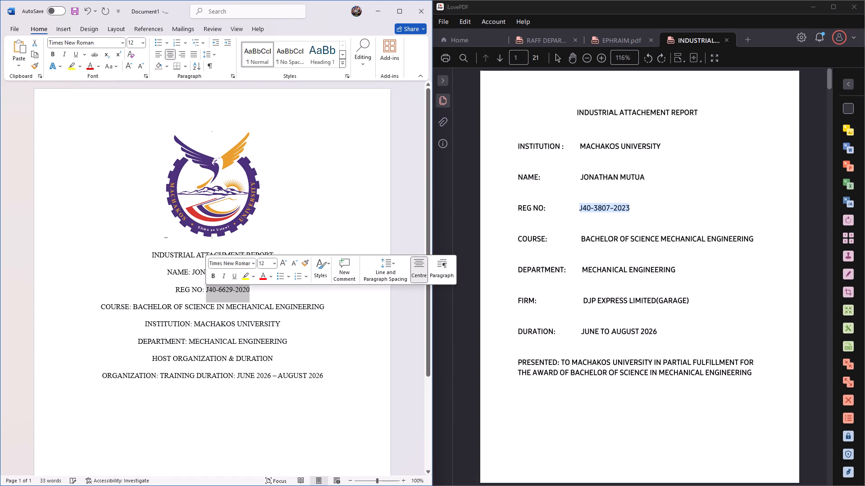
key("ctrl+v")
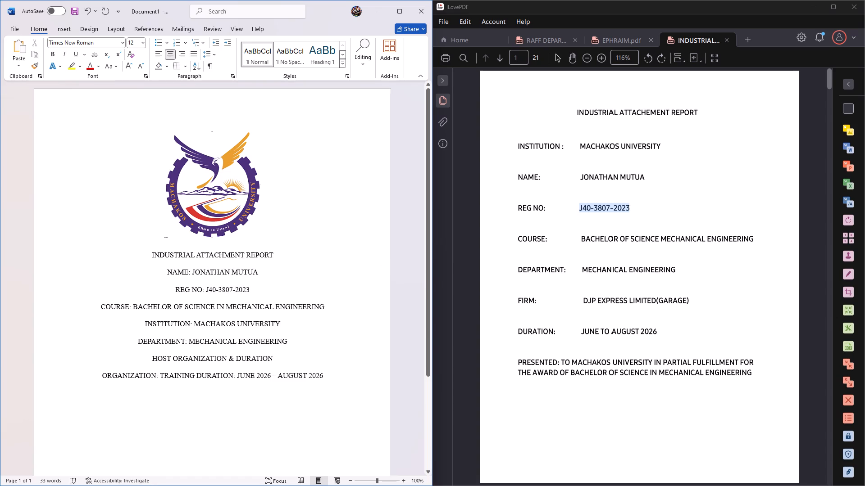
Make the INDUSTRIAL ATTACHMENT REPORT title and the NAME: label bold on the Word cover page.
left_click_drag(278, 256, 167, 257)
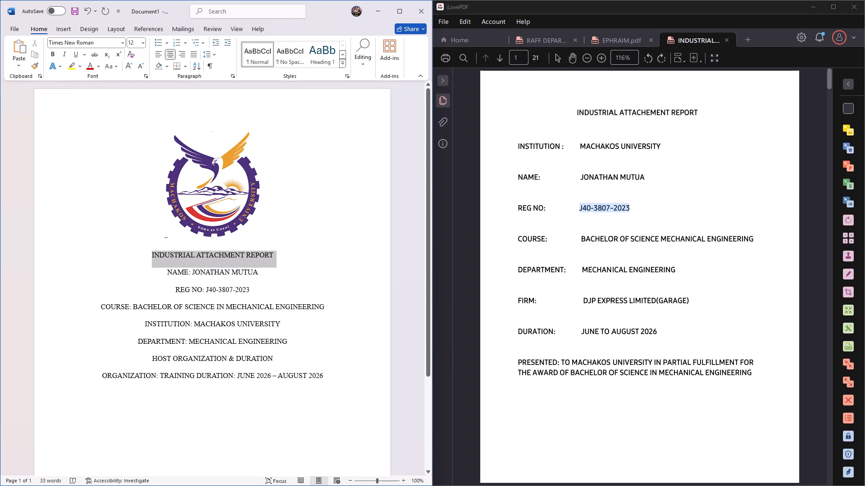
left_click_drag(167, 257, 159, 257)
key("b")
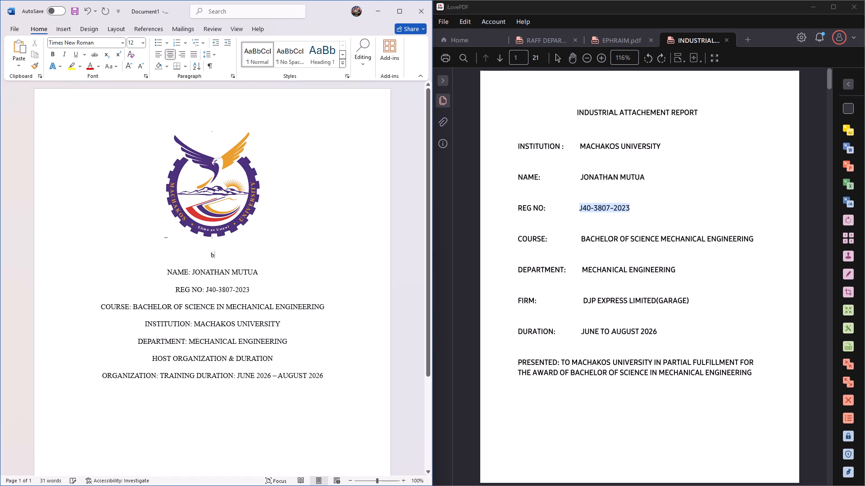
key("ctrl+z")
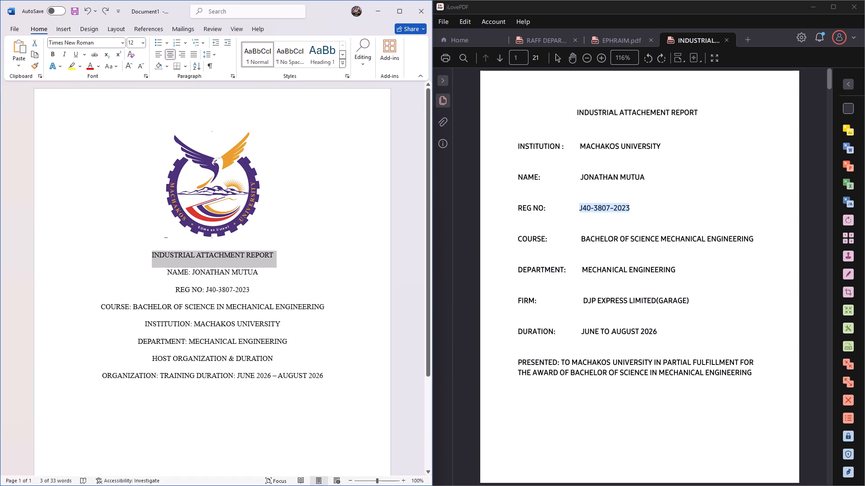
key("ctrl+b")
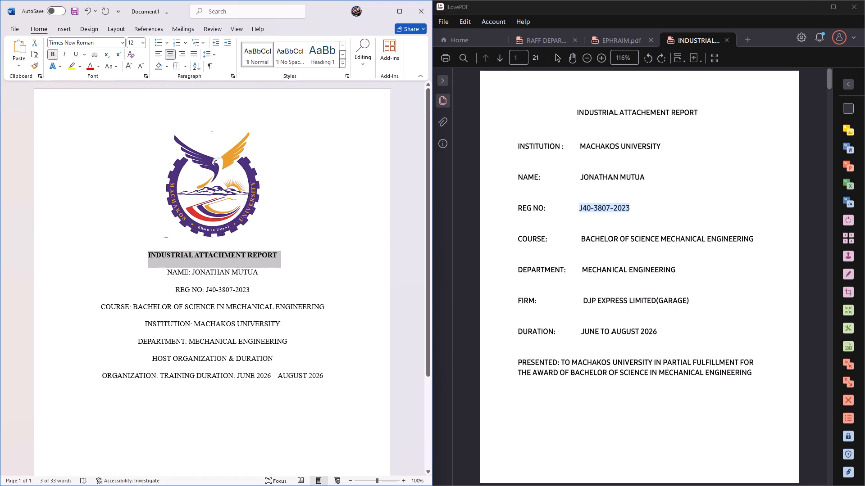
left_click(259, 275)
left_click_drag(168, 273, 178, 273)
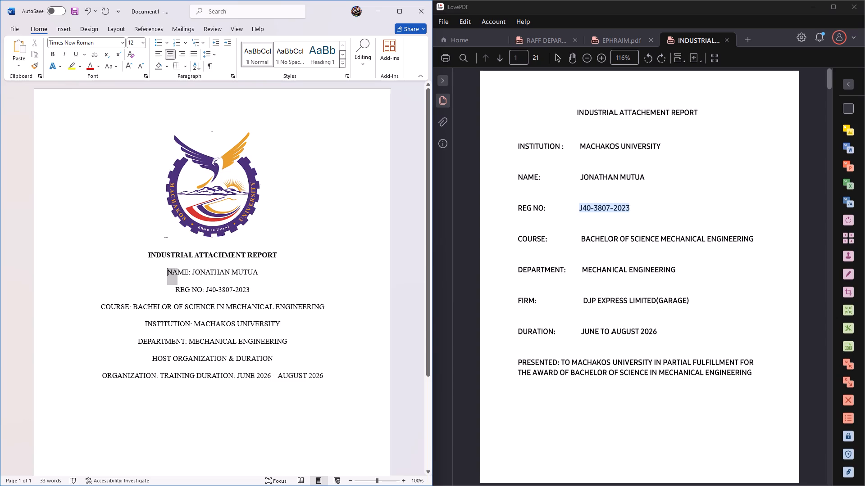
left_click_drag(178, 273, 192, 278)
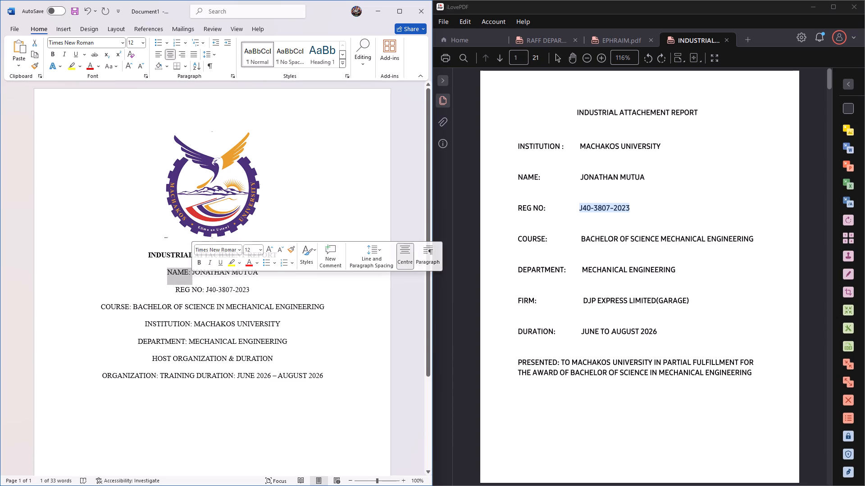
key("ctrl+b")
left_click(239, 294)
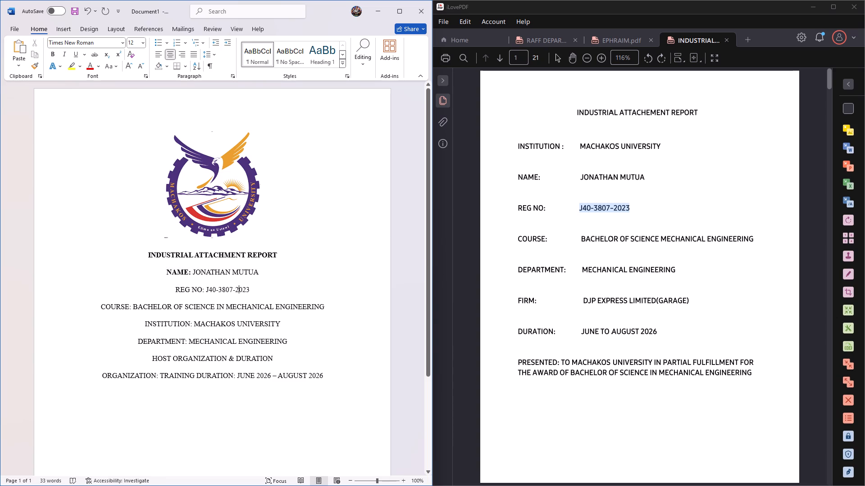
Make all the text on the Word cover page bold.
key("ctrl+a")
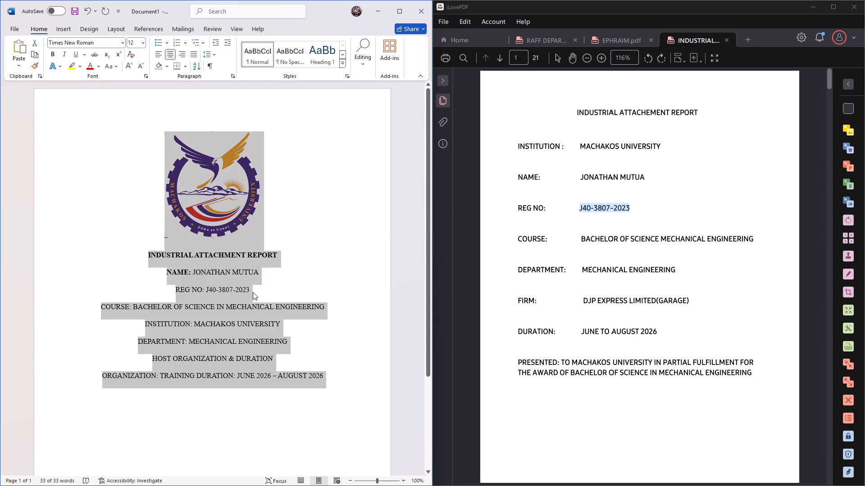
key("ctrl+b")
key("ctrl+b")
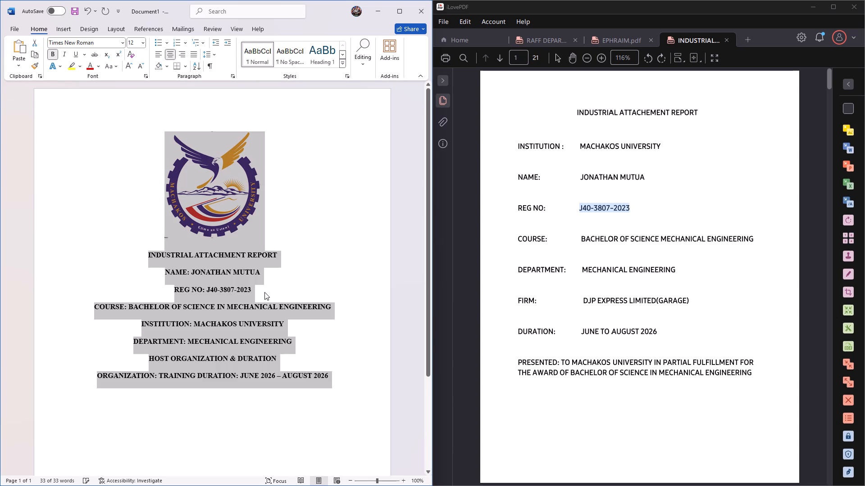
left_click(303, 292)
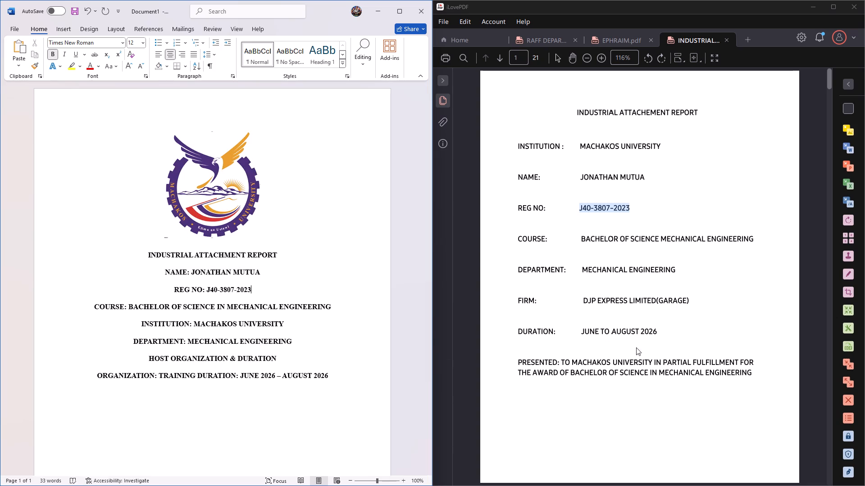
Replace everything after the ORGANIZATION: label on the Word cover page with the firm DJP EXPRESS LIMITED(GARAGE), copied from the PDF report's cover.
left_click(641, 320)
left_click(674, 272)
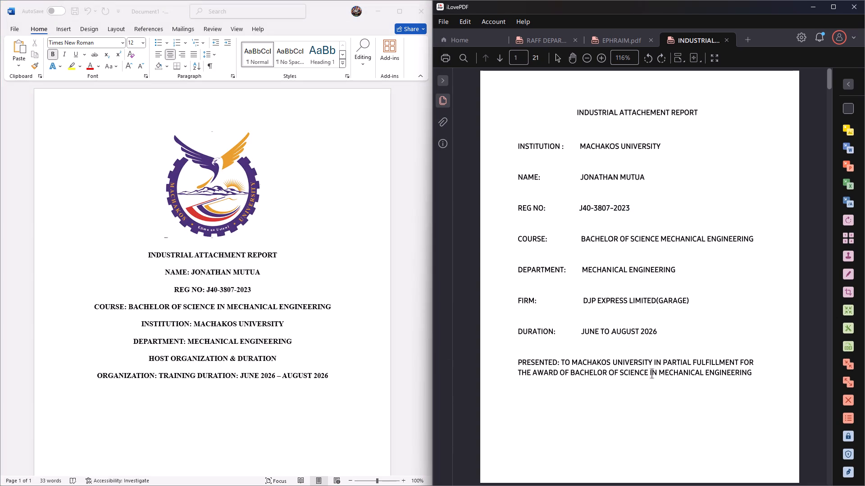
left_click_drag(692, 297, 662, 299)
left_click_drag(662, 299, 584, 300)
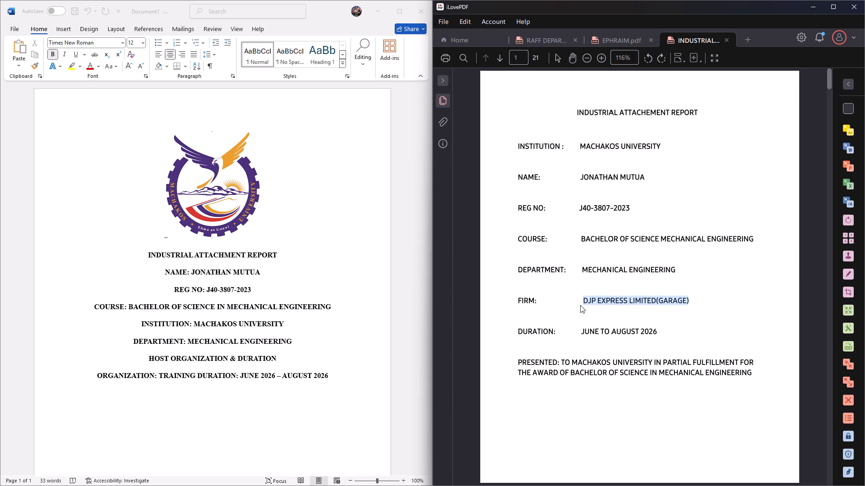
key("ctrl+c")
left_click_drag(356, 380, 314, 378)
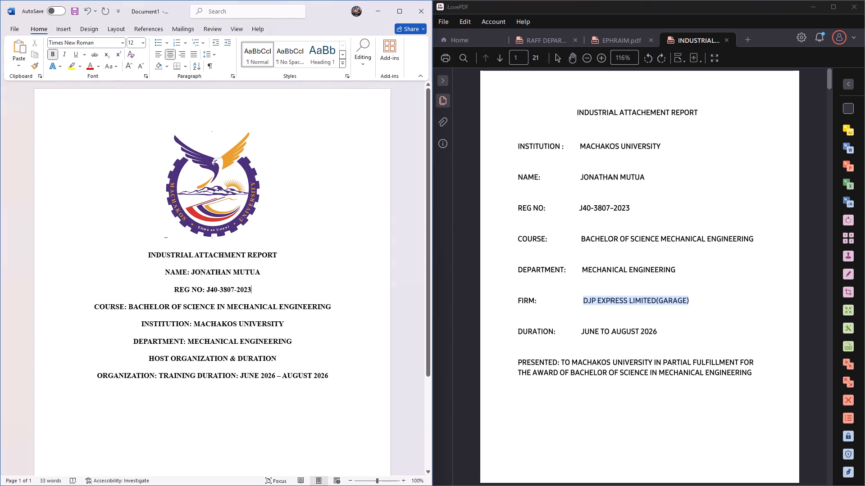
left_click_drag(314, 378, 295, 381)
left_click_drag(330, 374, 164, 376)
key("ctrl+v")
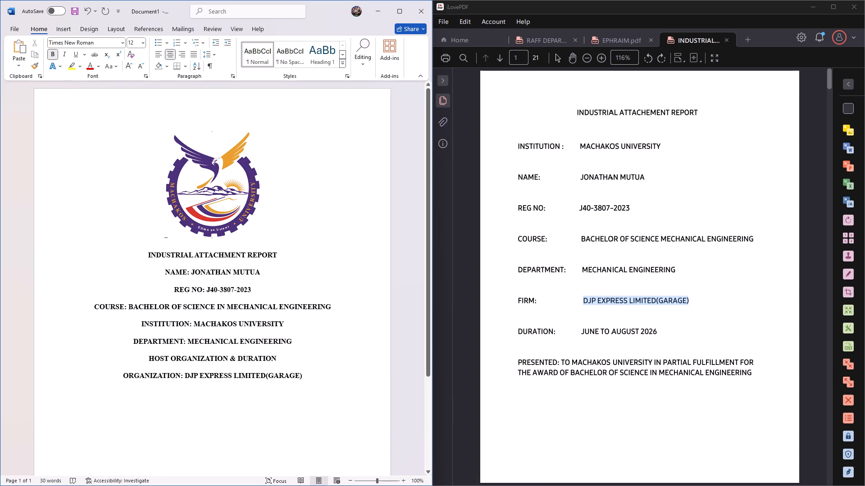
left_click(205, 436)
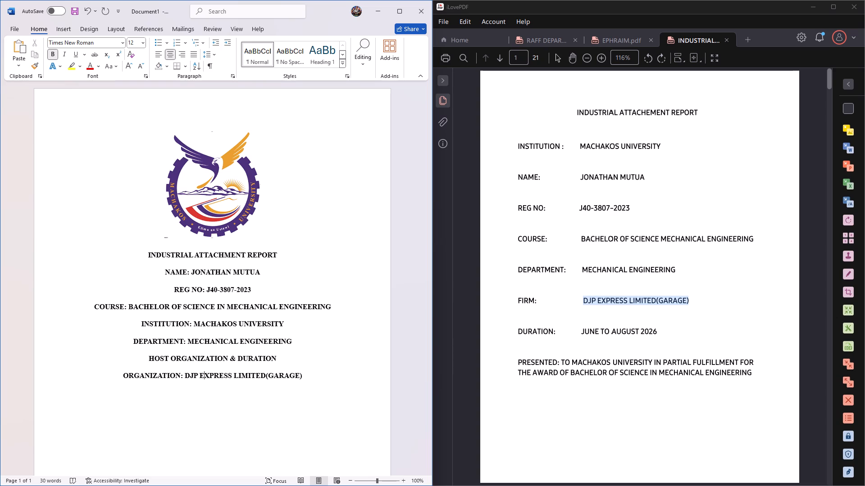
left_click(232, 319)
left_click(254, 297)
Print one copy of the Word cover page on the Canon G3030 series printer.
key("ctrl+p")
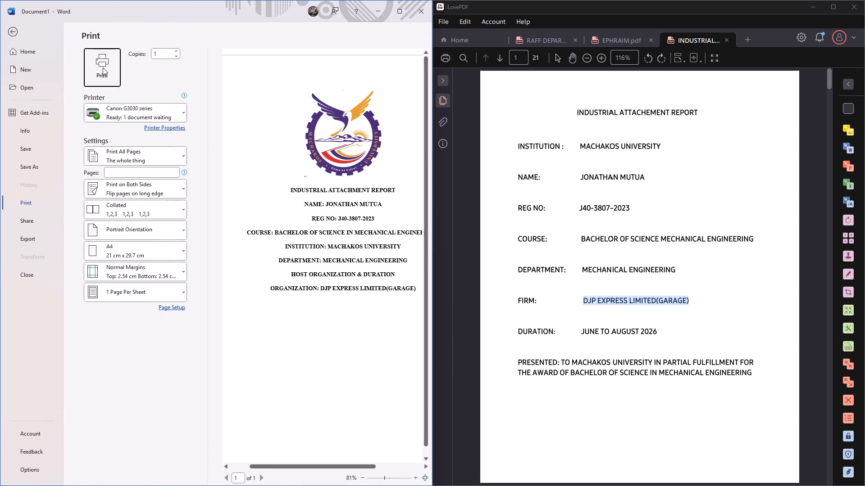
left_click(101, 70)
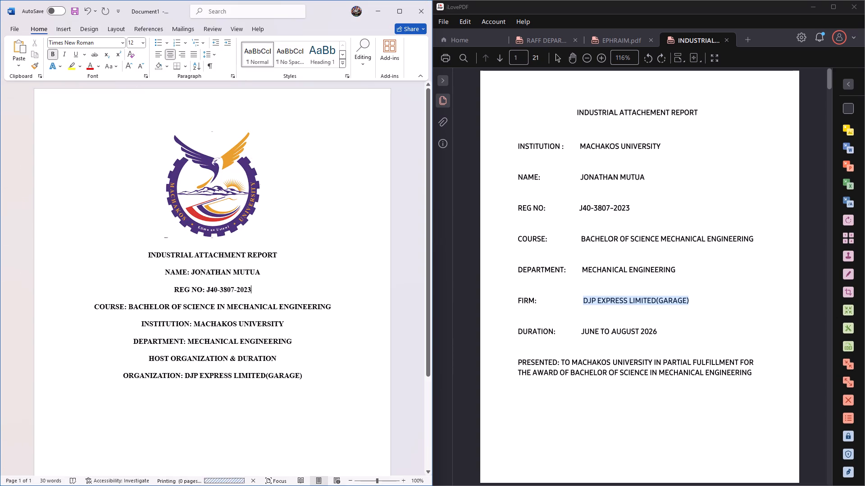
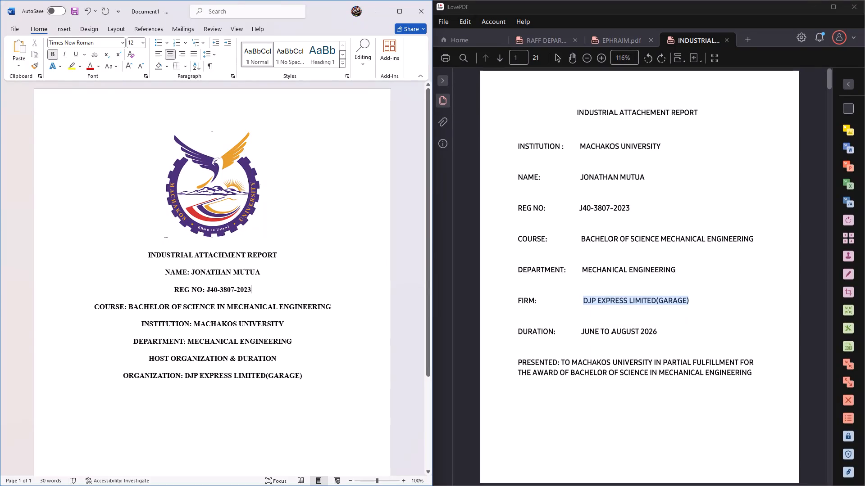
Undo the ORGANIZATION: firm replacement and the bold formatting on the Word cover page.
left_click(267, 364)
key("ctrl+z")
key("ctrl+z")
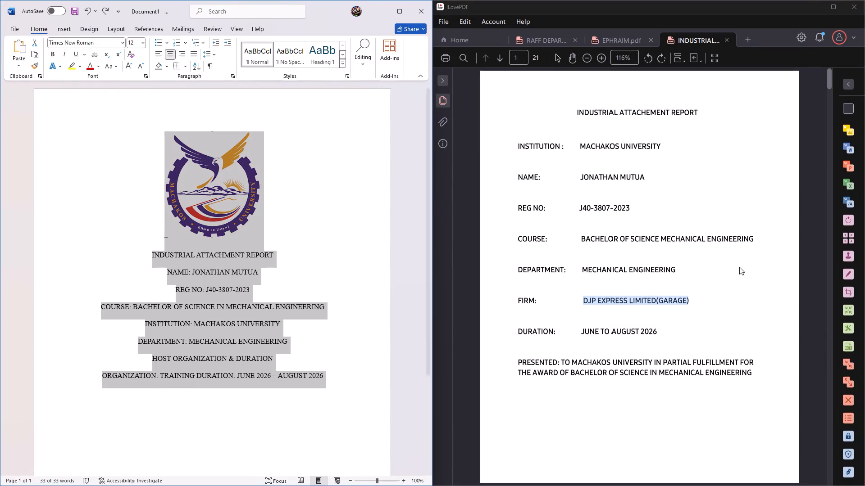
Switch to the EPHRAIM.pdf report in iLovePDF and review the details on its cover page.
left_click(629, 40)
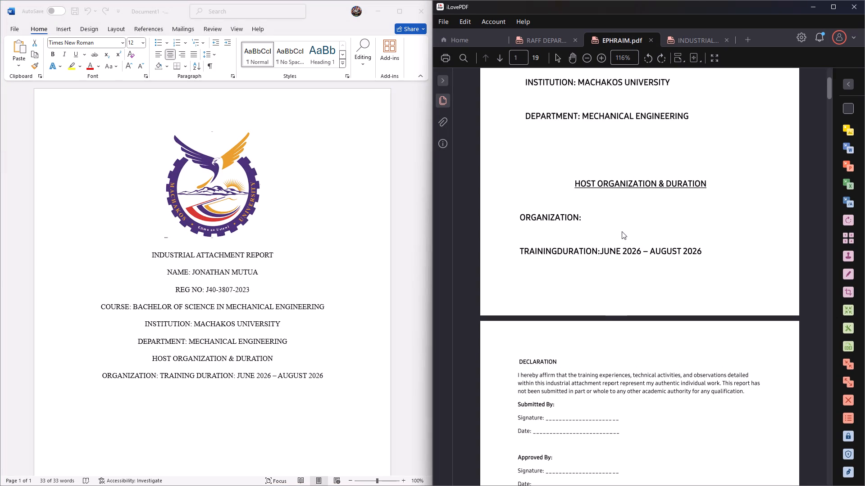
scroll(625, 229, "up", 5)
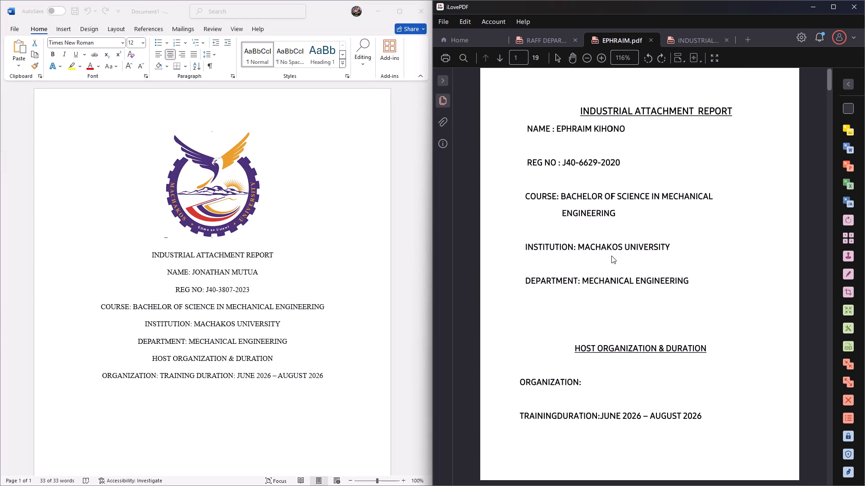
scroll(618, 364, "down", 2)
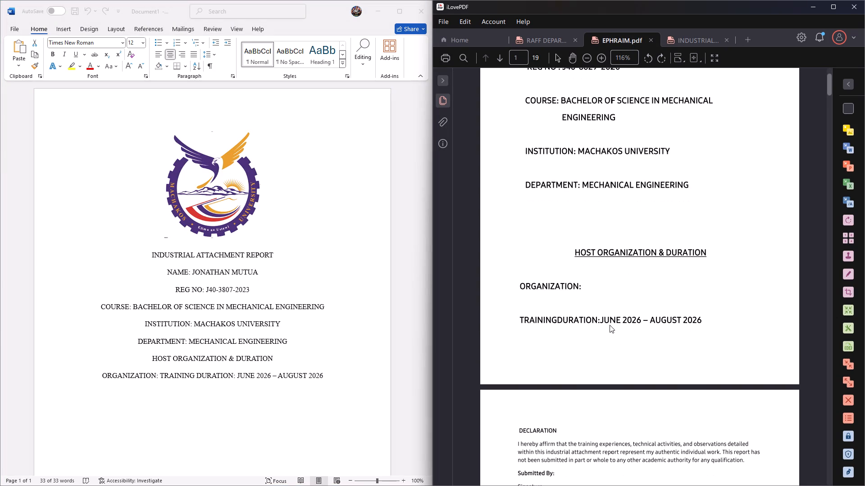
left_click(587, 283)
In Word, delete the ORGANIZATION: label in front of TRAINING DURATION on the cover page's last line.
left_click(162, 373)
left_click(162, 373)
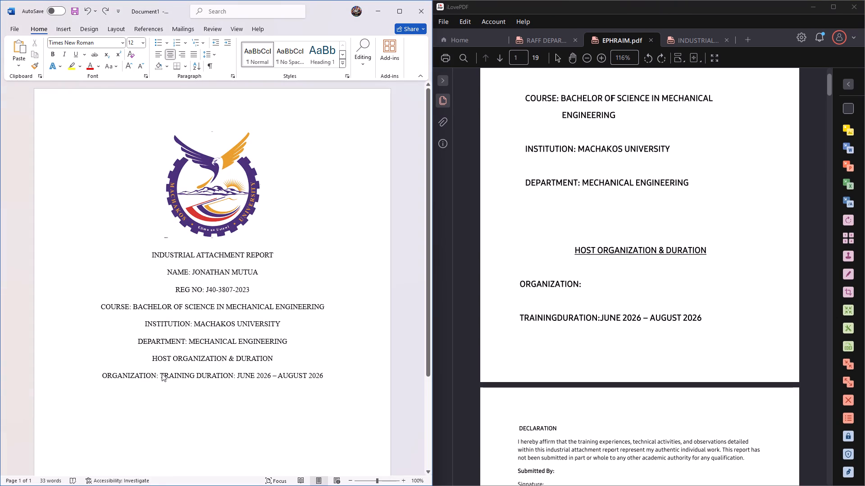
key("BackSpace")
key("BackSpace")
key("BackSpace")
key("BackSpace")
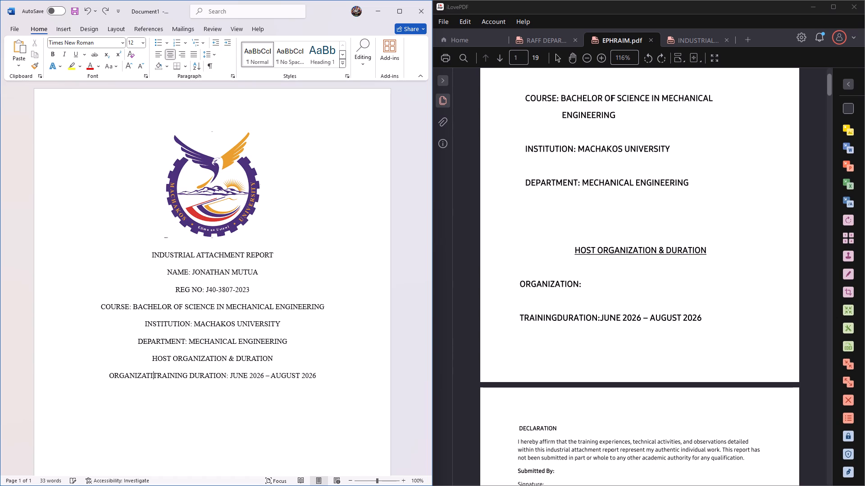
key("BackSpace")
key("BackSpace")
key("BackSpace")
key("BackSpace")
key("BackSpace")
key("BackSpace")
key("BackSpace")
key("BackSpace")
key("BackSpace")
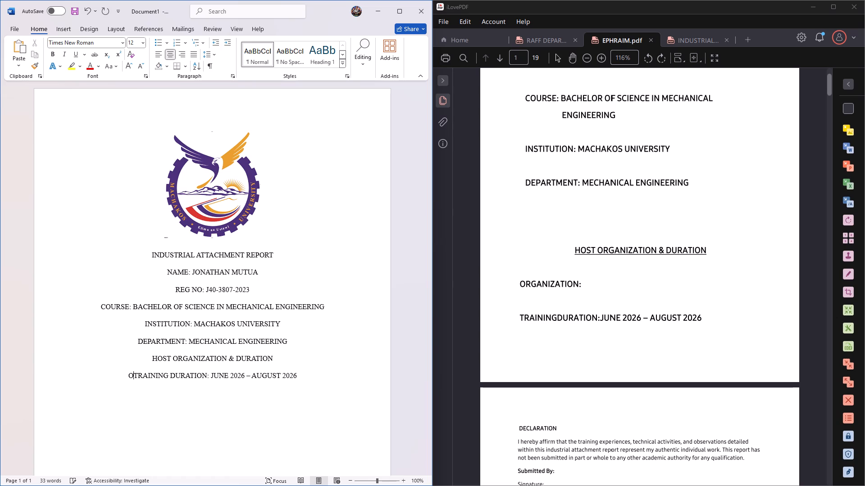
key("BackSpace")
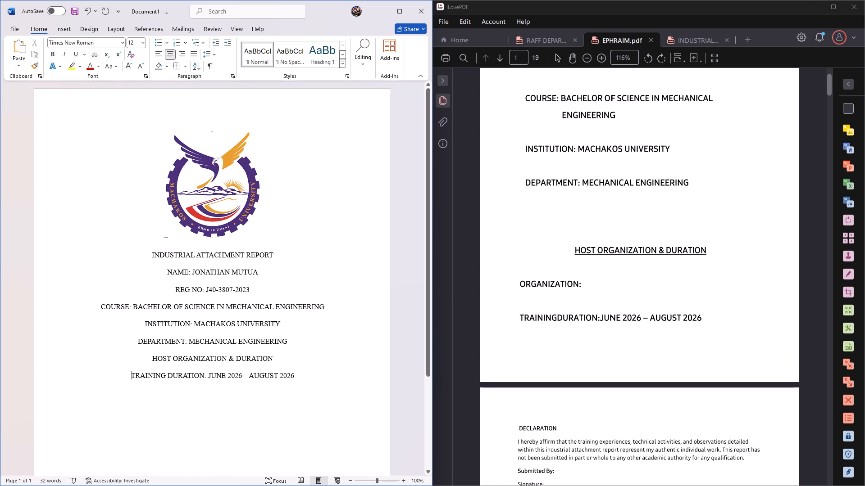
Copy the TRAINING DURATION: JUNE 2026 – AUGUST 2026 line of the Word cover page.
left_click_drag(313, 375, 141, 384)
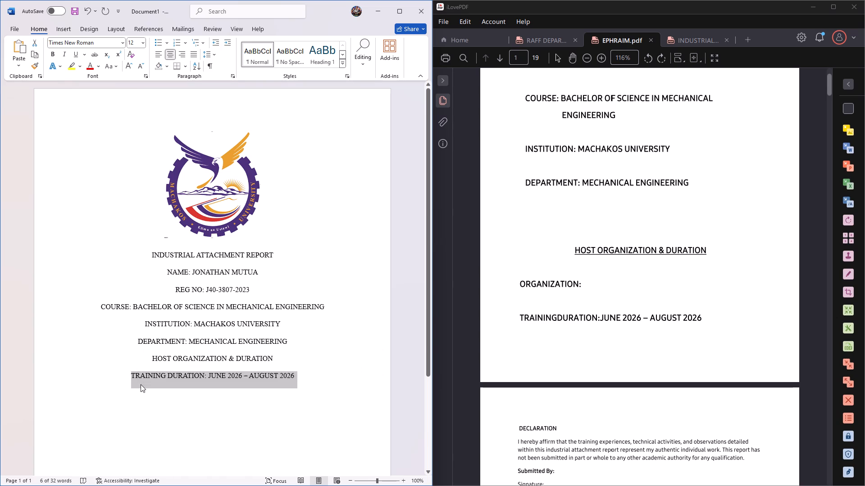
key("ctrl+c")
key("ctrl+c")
Step the Word cover page back through its edit history to the Times New Roman version with logo and the EPHRAIM.pdf student's name and registration number.
scroll(705, 132, "up", 6)
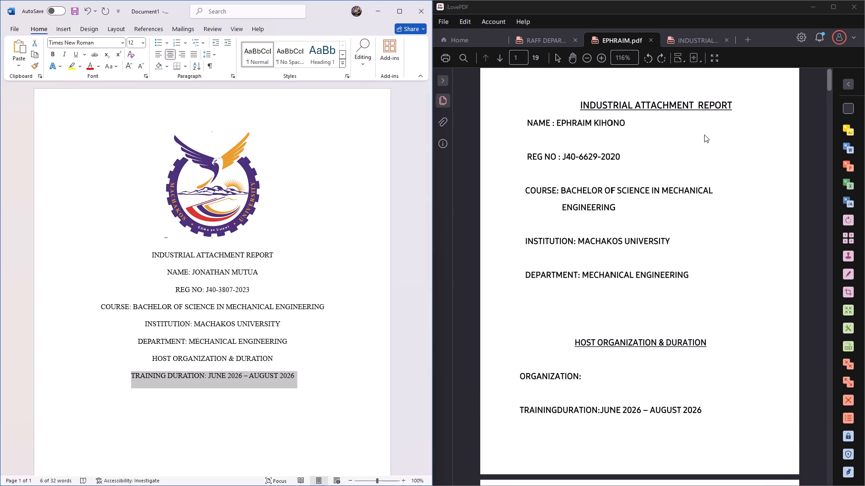
key("ctrl+z")
key("ctrl+z")
key("ctrl+z")
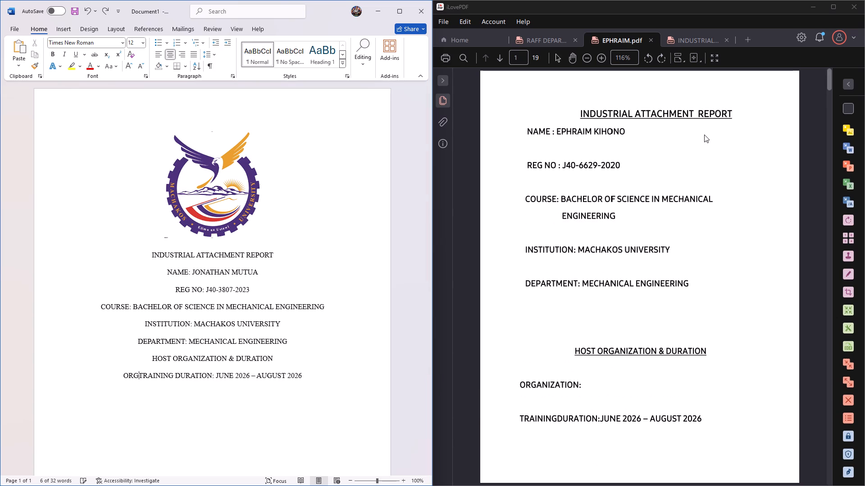
key("ctrl+z")
key("ctrl+z")
key("ctrl+z")
key("ctrl+z")
key("ctrl+z")
key("ctrl+z")
key("ctrl+z")
key("ctrl+z")
key("ctrl+z")
key("ctrl+z")
key("ctrl+z")
key("ctrl+z")
key("ctrl+z")
key("ctrl+z")
key("ctrl+z")
key("ctrl+z")
key("ctrl+z")
key("ctrl+z")
key("ctrl+z")
key("ctrl+z")
key("ctrl+z")
key("ctrl+z")
key("ctrl+z")
key("ctrl+z")
key("ctrl+z")
key("ctrl+z")
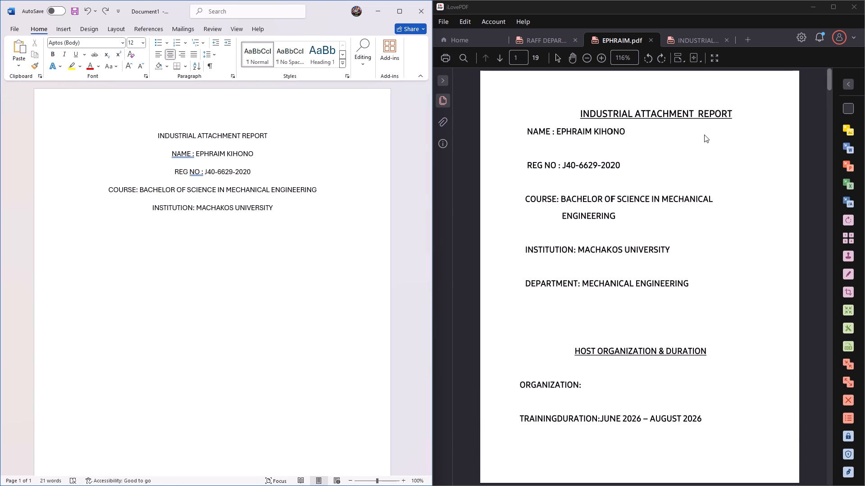
key("ctrl+y")
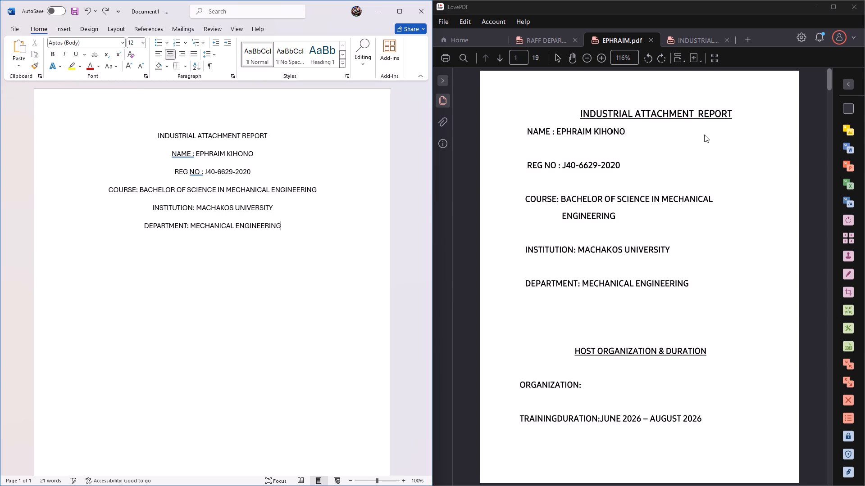
key("ctrl+y")
key("ctrl+y")
key("ctrl+y")
key("ctrl+y")
key("ctrl+y")
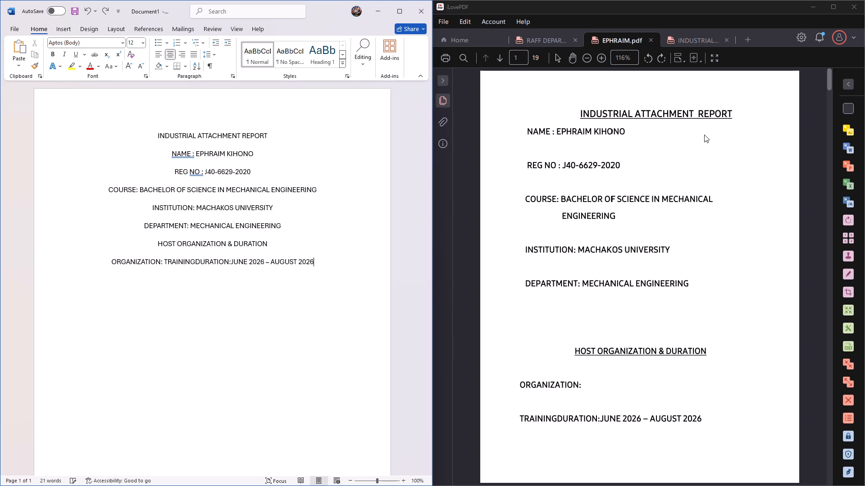
key("ctrl+y")
key("ctrl+y")
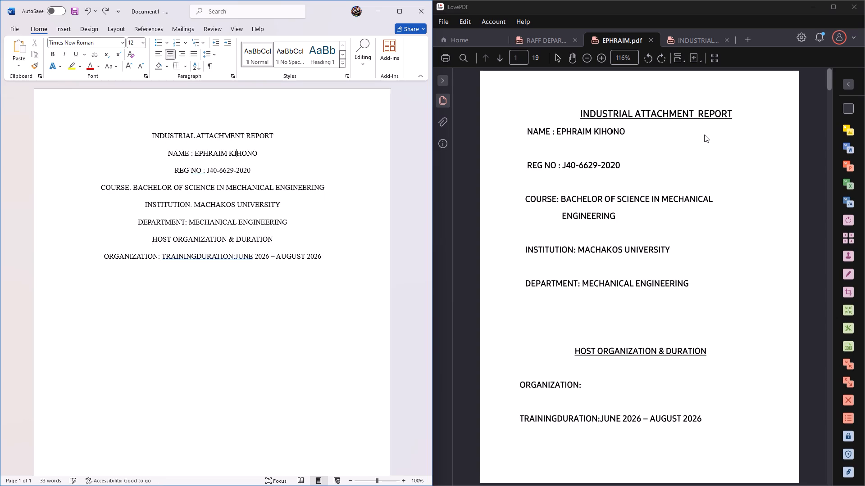
key("ctrl+y")
key("ctrl+y")
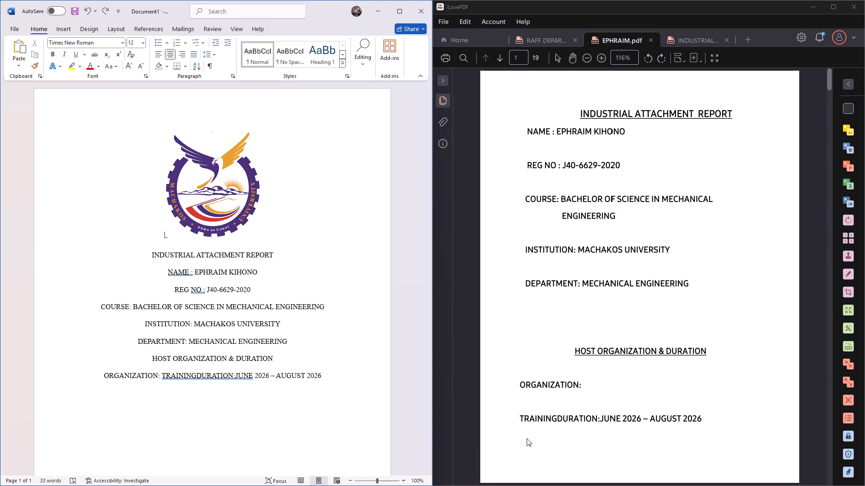
Delete the ORGANIZATION: label from the last line of the Word cover page.
left_click_drag(162, 375, 137, 378)
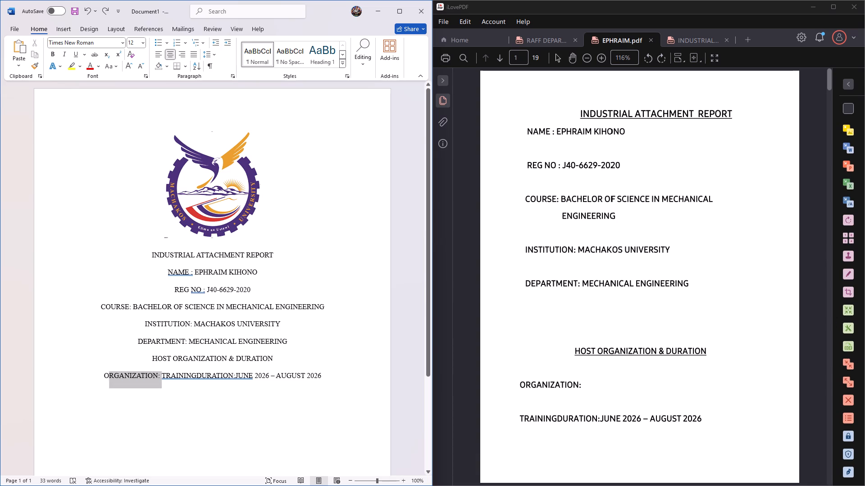
left_click_drag(137, 378, 133, 378)
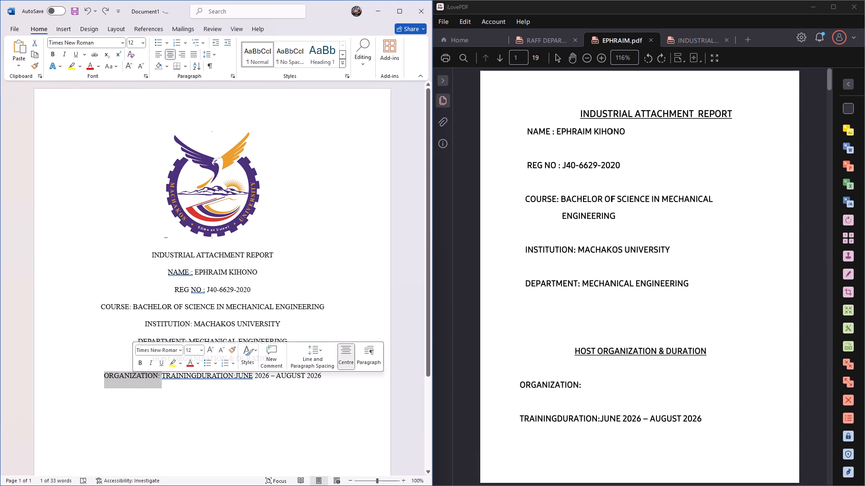
key("BackSpace")
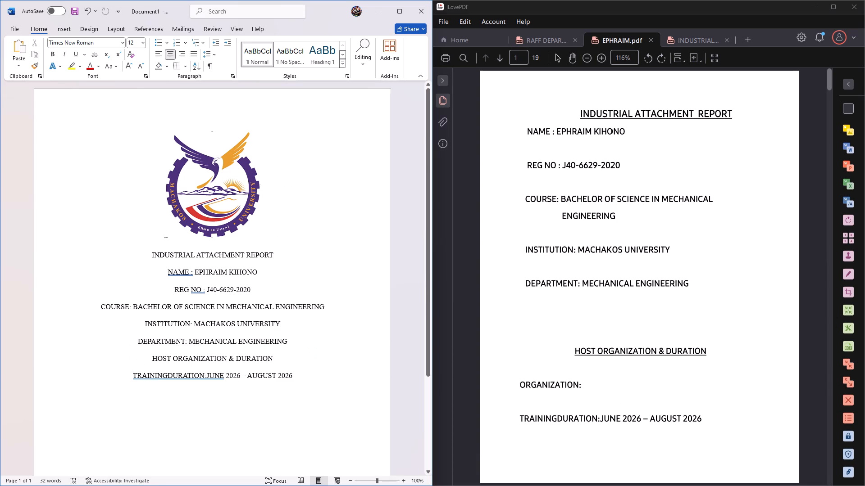
Insert the missing spaces in the last line so it reads TRAINING DURATION: JUNE 2026 – AUGUST 2026.
left_click(166, 379)
key("space")
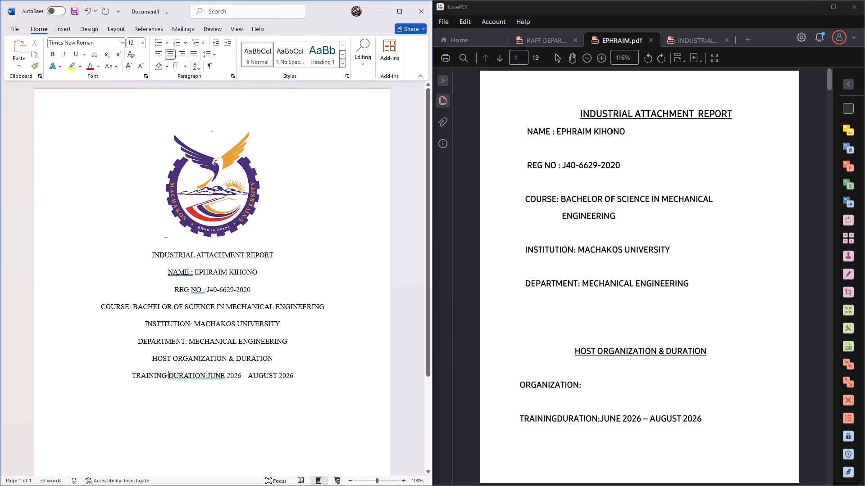
left_click(206, 377)
key("space")
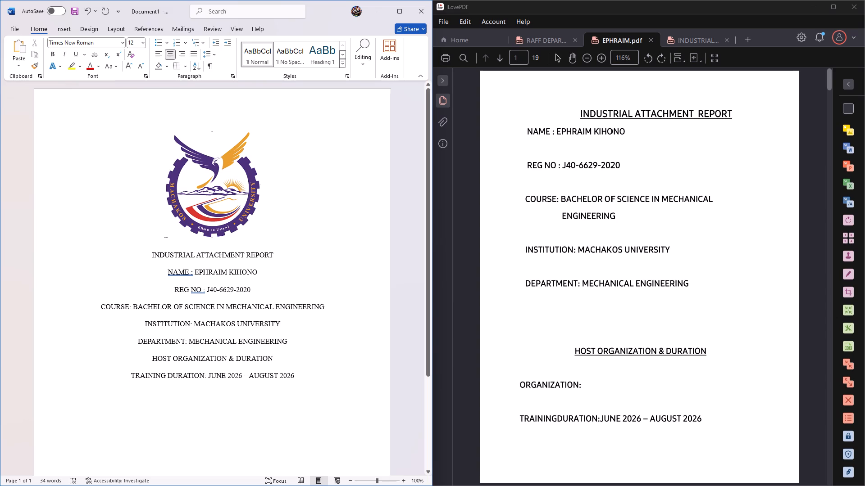
Remove the extra space before the colon in the REG NO label on the cover page.
left_click(204, 290)
key("BackSpace")
Delete the HOST ORGANIZATION & DURATION text, keeping one blank line between the DEPARTMENT and TRAINING DURATION lines.
left_click_drag(235, 355, 205, 359)
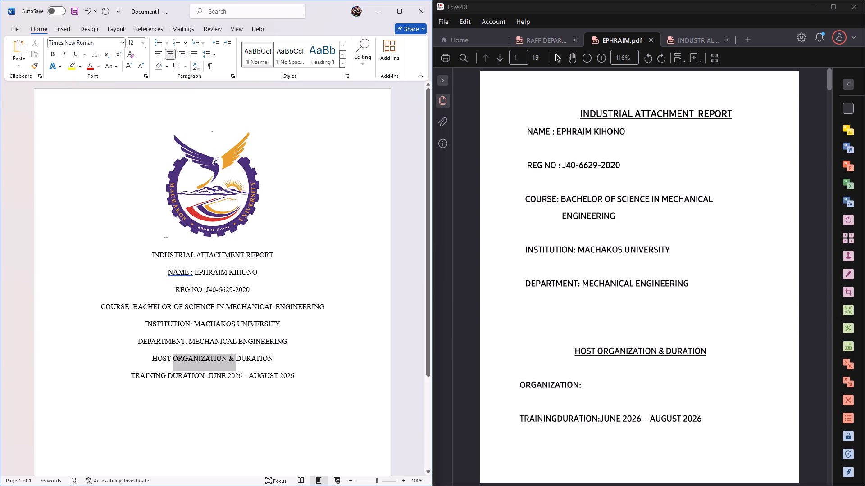
left_click_drag(205, 359, 159, 357)
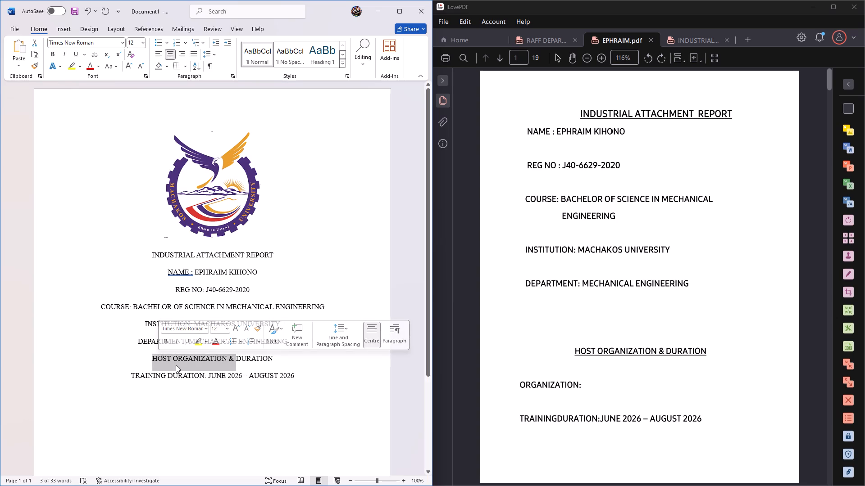
key("BackSpace")
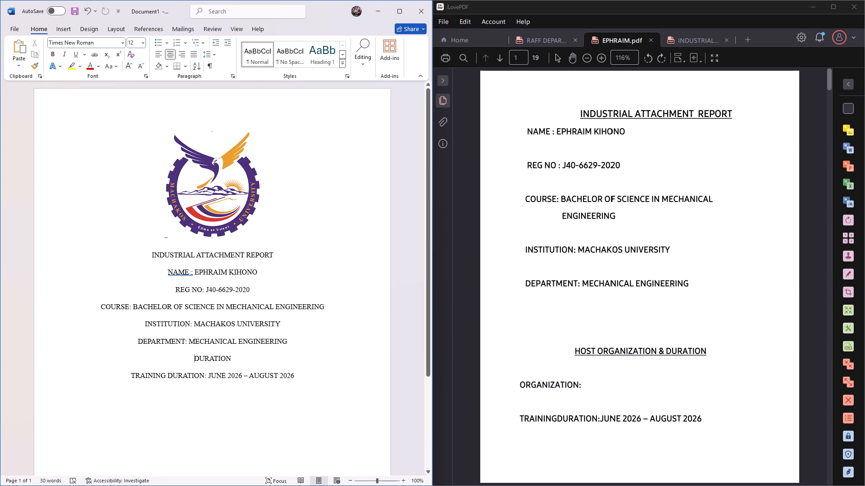
left_click_drag(243, 359, 187, 358)
key("BackSpace")
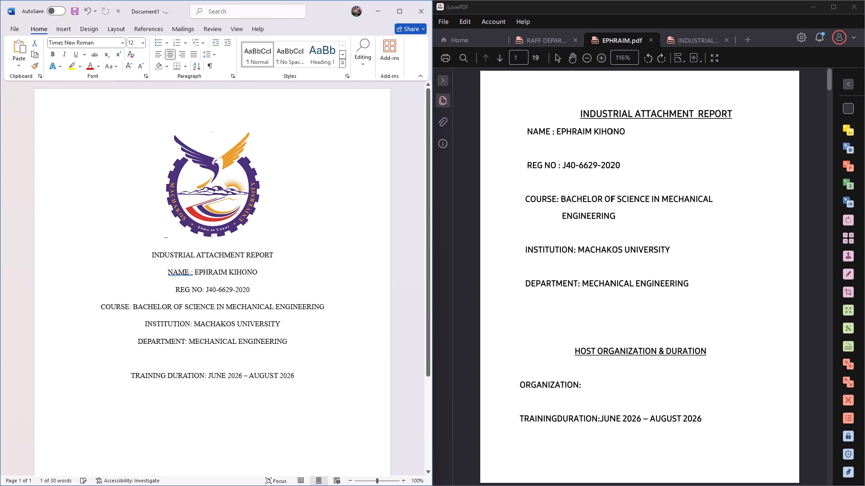
key("BackSpace")
key("BackSpace")
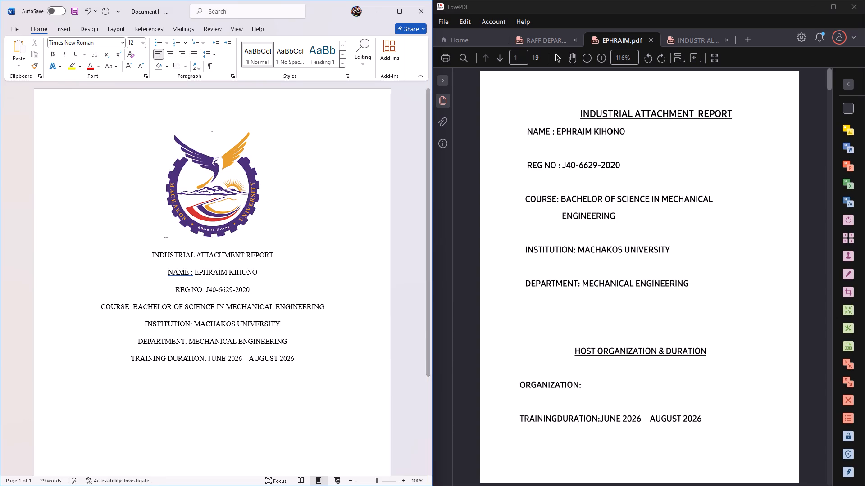
key("Return")
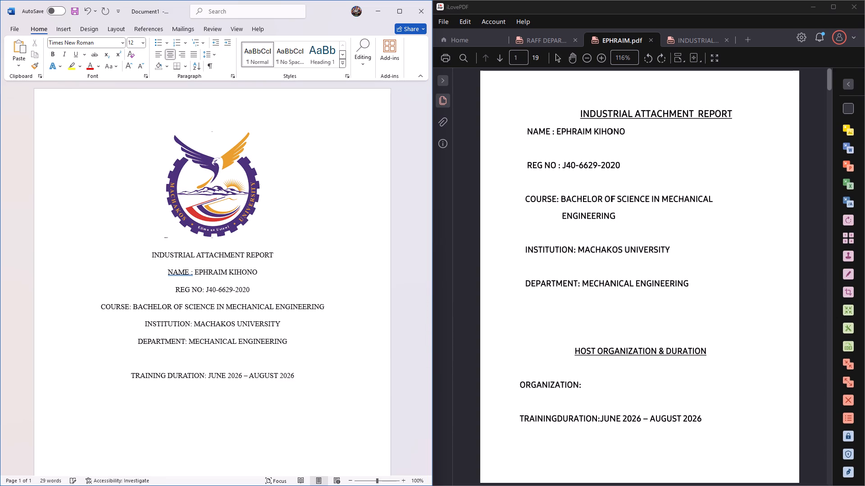
Make all the text on the Word cover page bold.
left_click(143, 259)
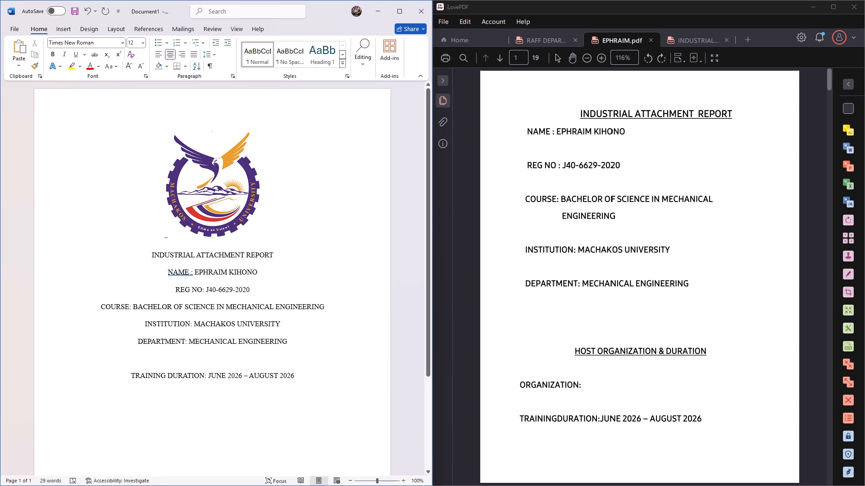
key("ctrl+a")
key("ctrl+b")
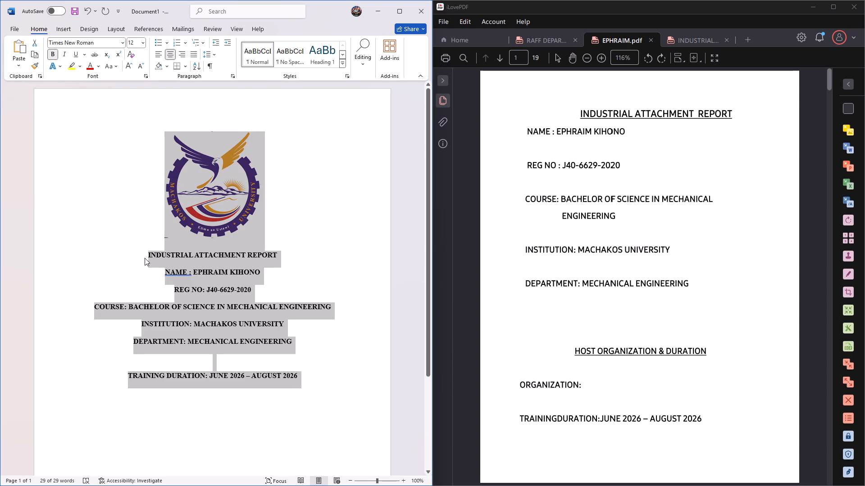
Remove the extra space before the colon in the NAME label on the cover page.
left_click(194, 276)
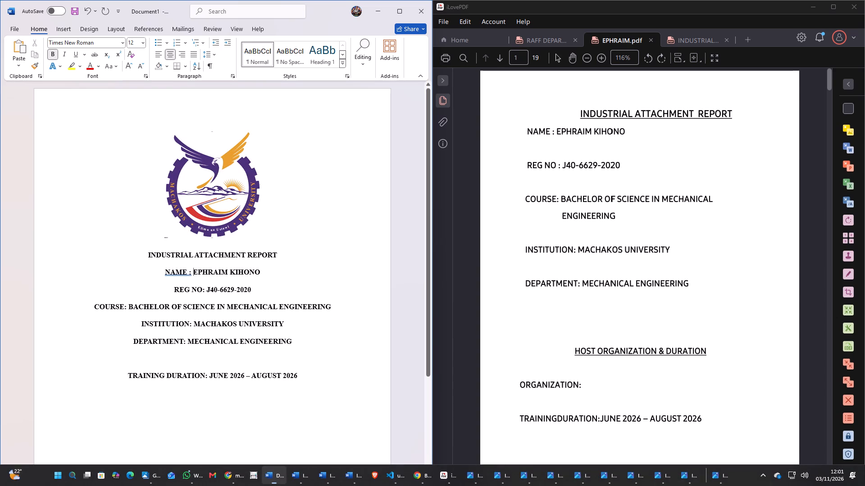
left_click(188, 274)
key("BackSpace")
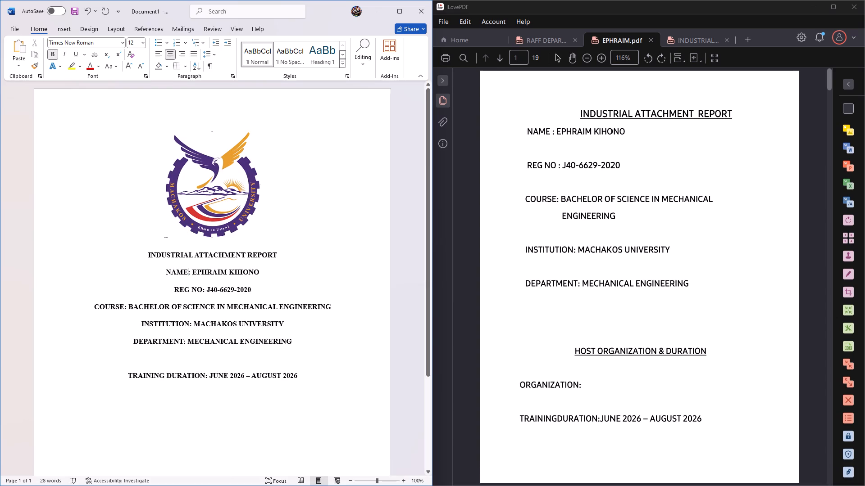
Print the finished cover page on the Canon G3030 series printer with the existing print settings.
scroll(286, 347, "up", 4)
left_click(277, 336)
key("ctrl+p")
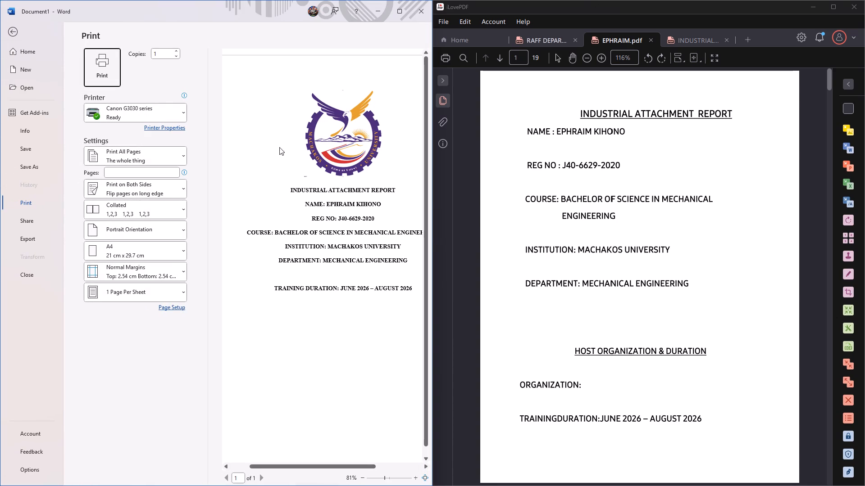
left_click(105, 70)
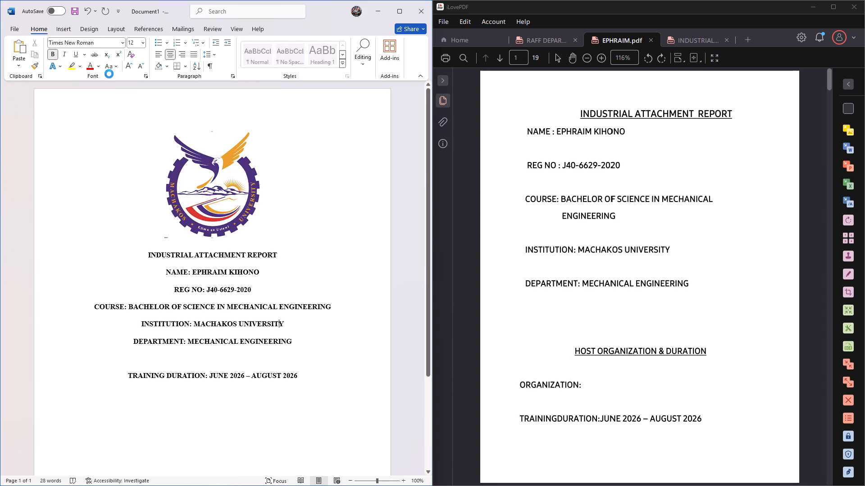
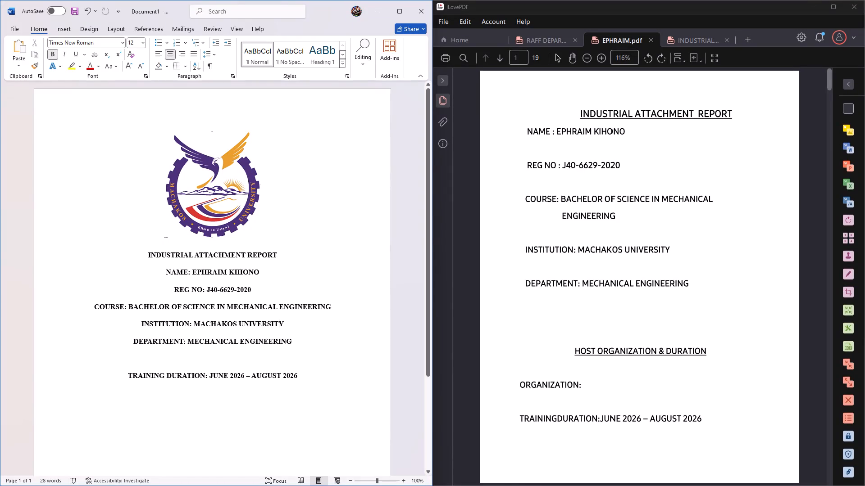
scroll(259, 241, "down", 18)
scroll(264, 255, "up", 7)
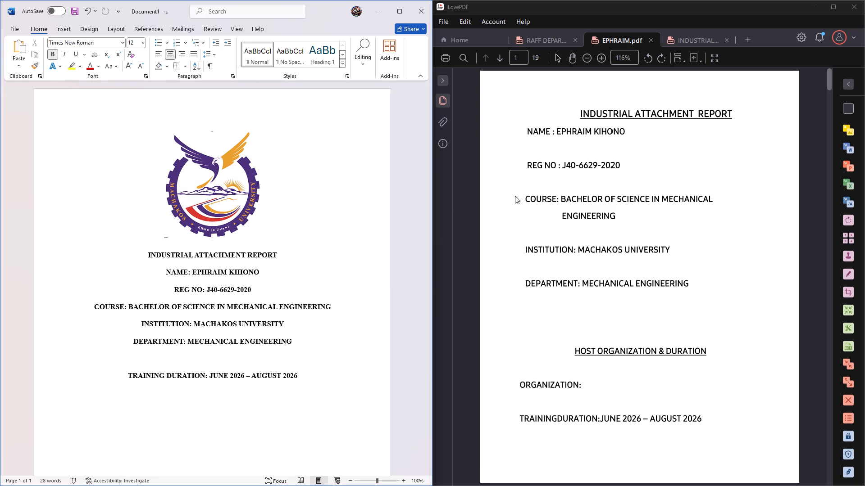
Replace the student name on the Word cover page with the one copied from the INDUSTRIAL PDF report.
left_click(694, 43)
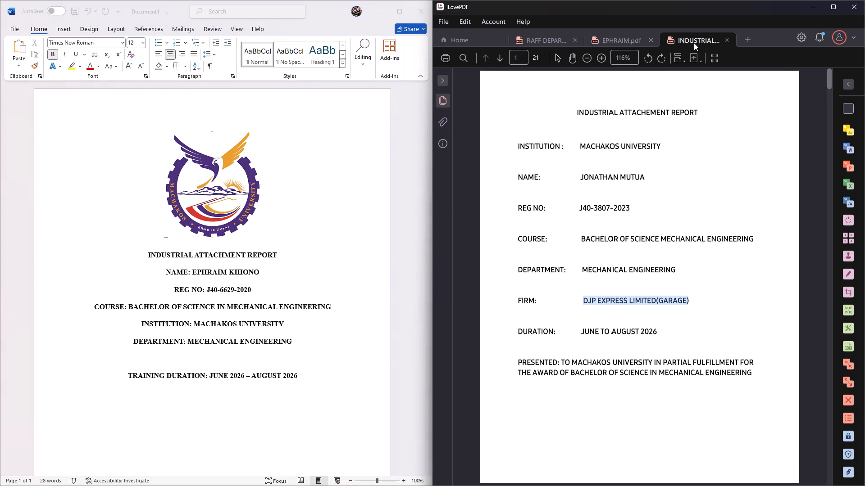
left_click(655, 171)
left_click_drag(652, 174, 582, 174)
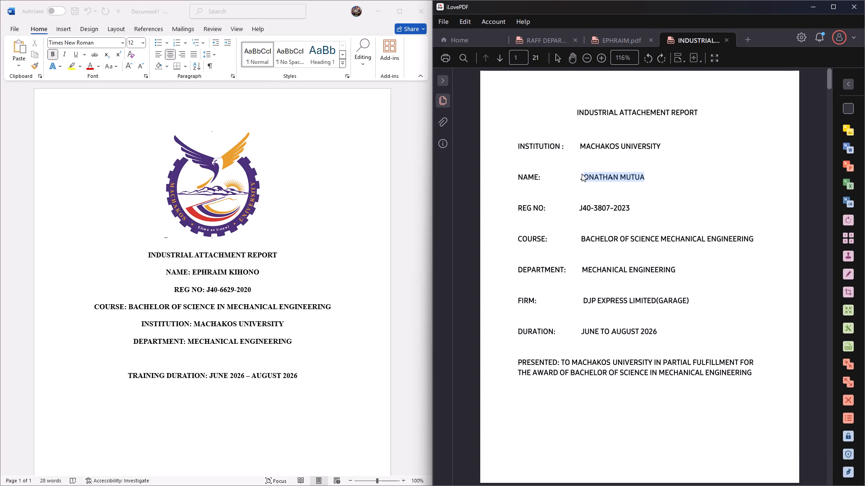
left_click_drag(582, 174, 579, 173)
key("ctrl+c")
left_click_drag(273, 272, 214, 270)
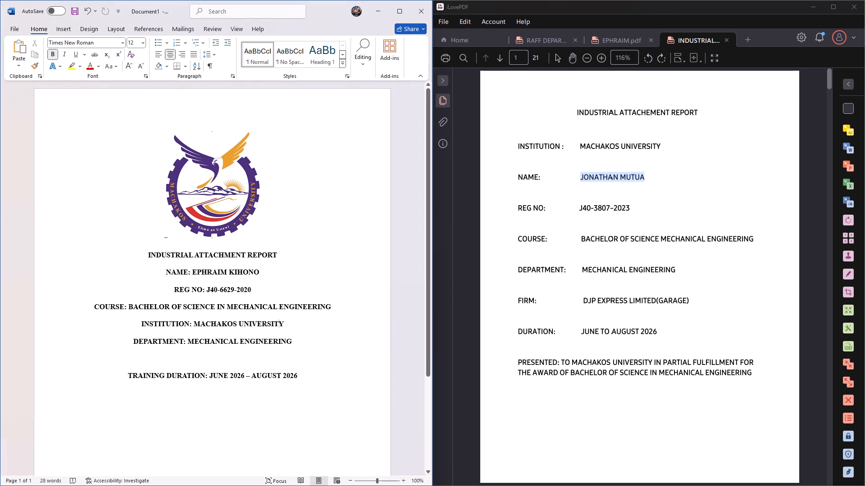
left_click_drag(258, 271, 203, 269)
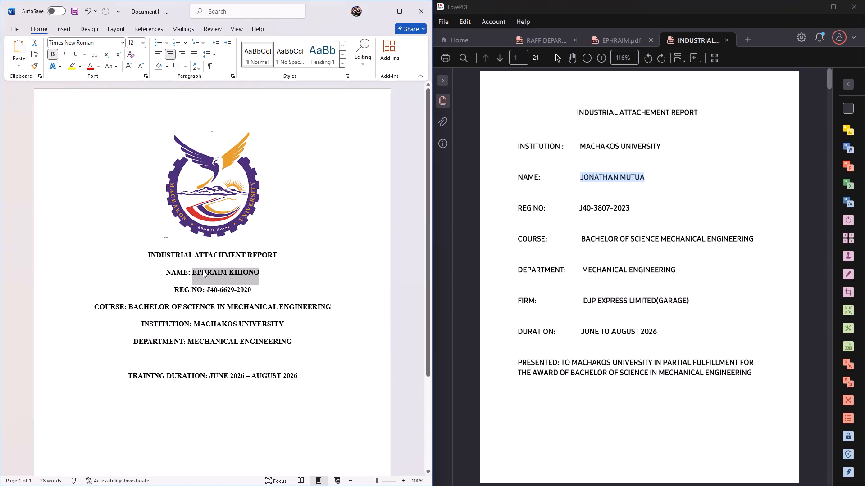
key("ctrl+v")
Replace the REG NO value on the Word cover page with the registration number copied from the INDUSTRIAL PDF report.
left_click_drag(631, 207, 567, 207)
key("ctrl+c")
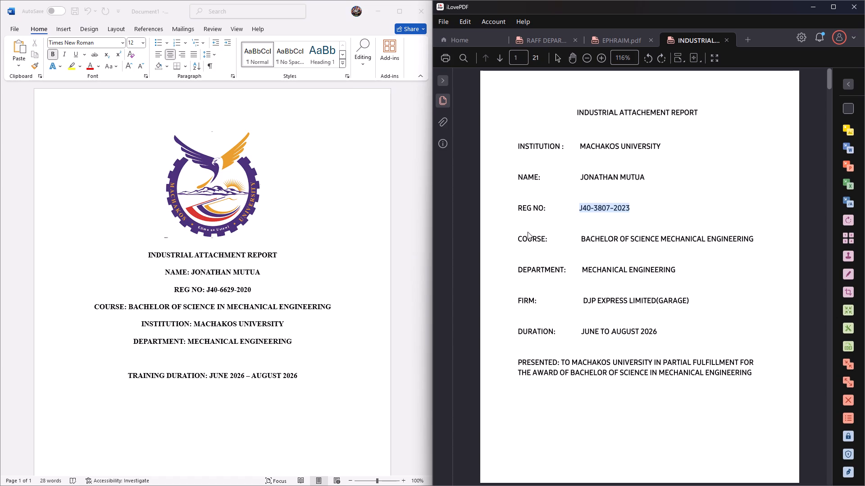
left_click_drag(250, 290, 226, 287)
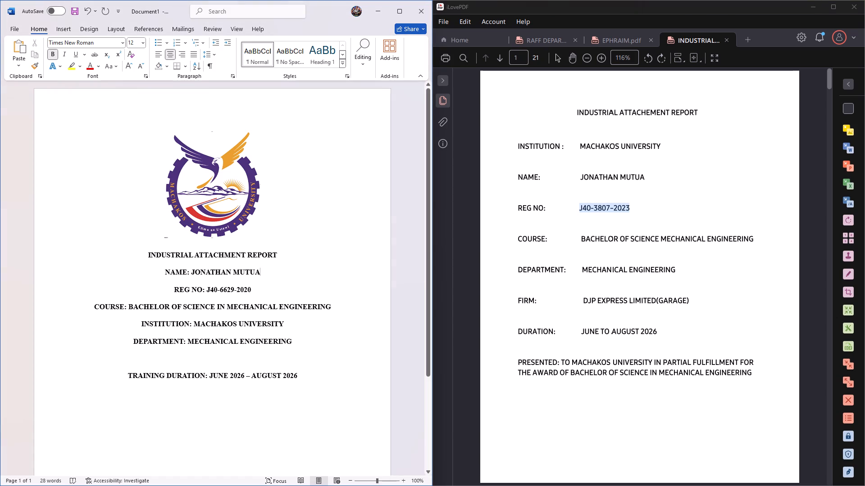
left_click_drag(248, 290, 209, 288)
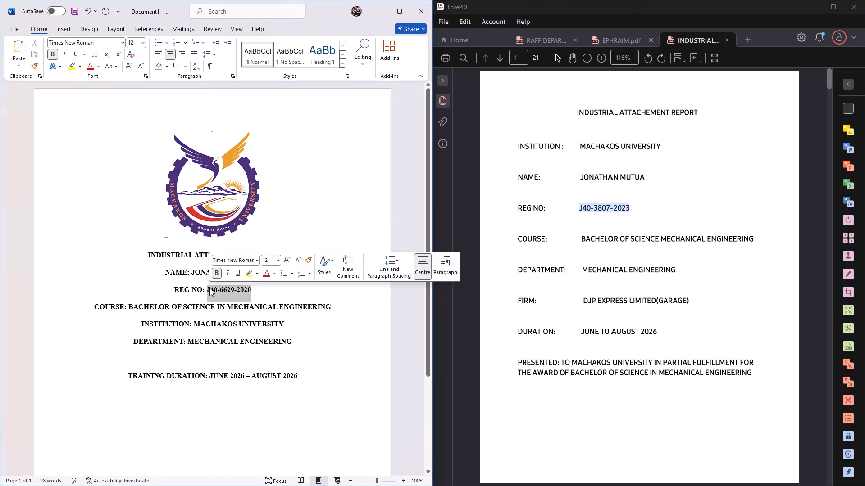
key("ctrl+v")
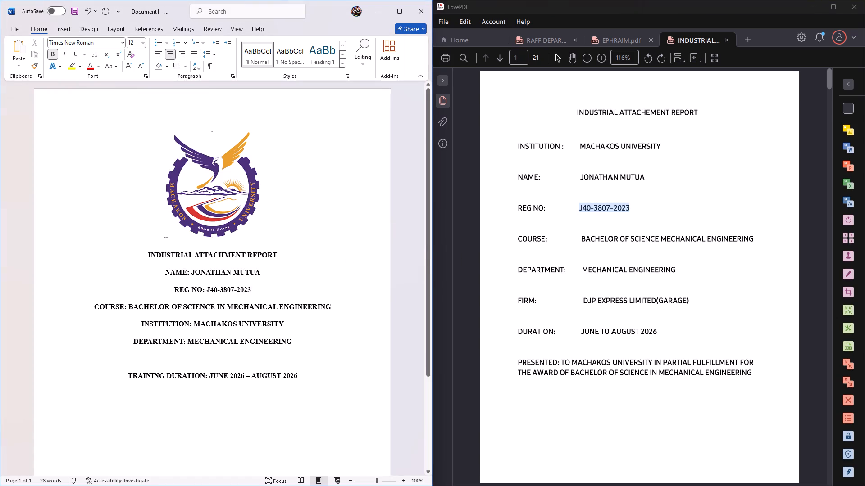
Add "FIRM: DJP EXPRESS LIMITED(GARAGE)" on the blank line between DEPARTMENT and TRAINING DURATION, copying the firm name from the PDF report.
left_click(670, 324)
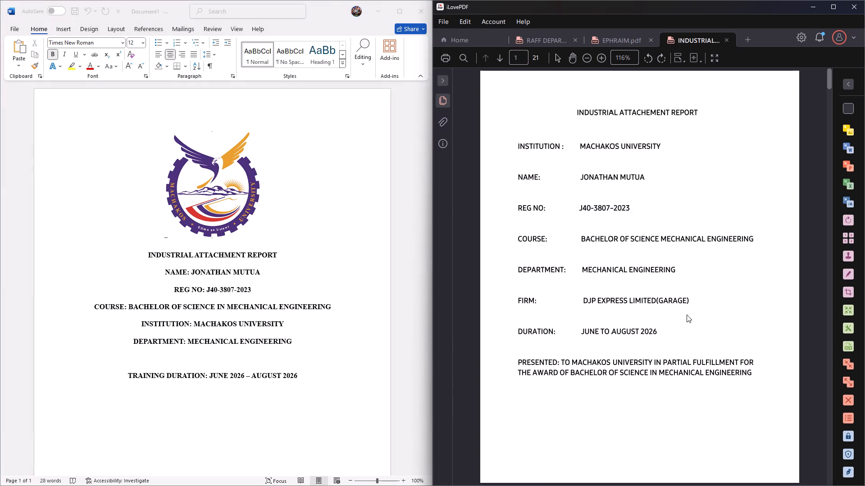
left_click_drag(692, 304, 586, 298)
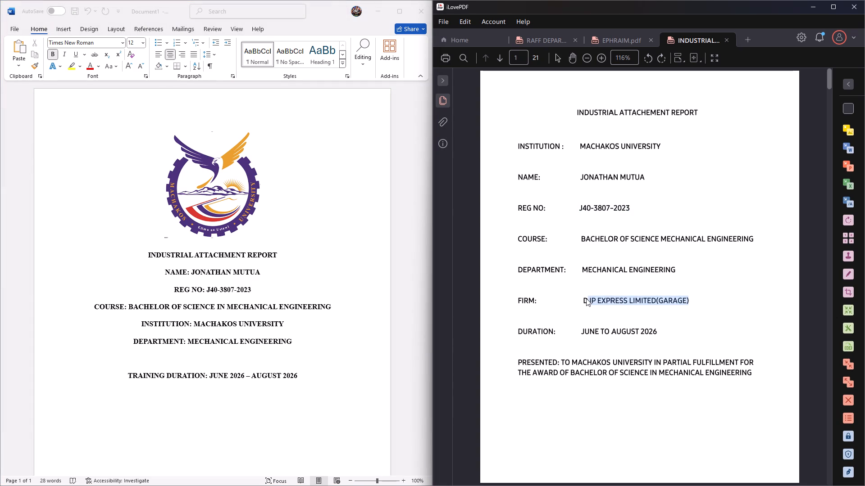
left_click_drag(586, 298, 578, 298)
key("ctrl+c")
left_click(192, 374)
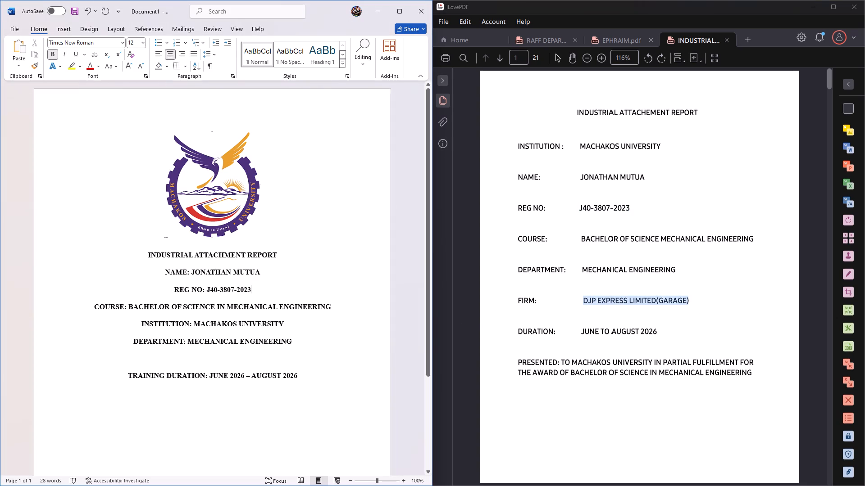
left_click(214, 364)
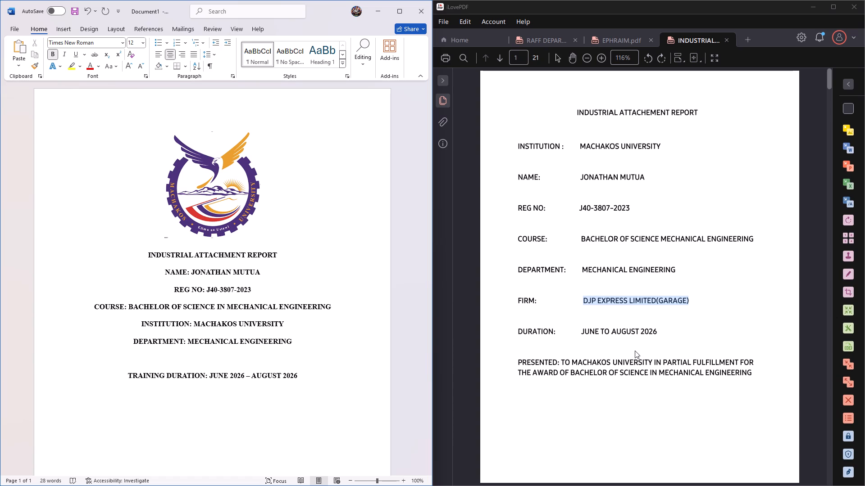
type("FIRM")
key("shift+colon")
key("ctrl+v")
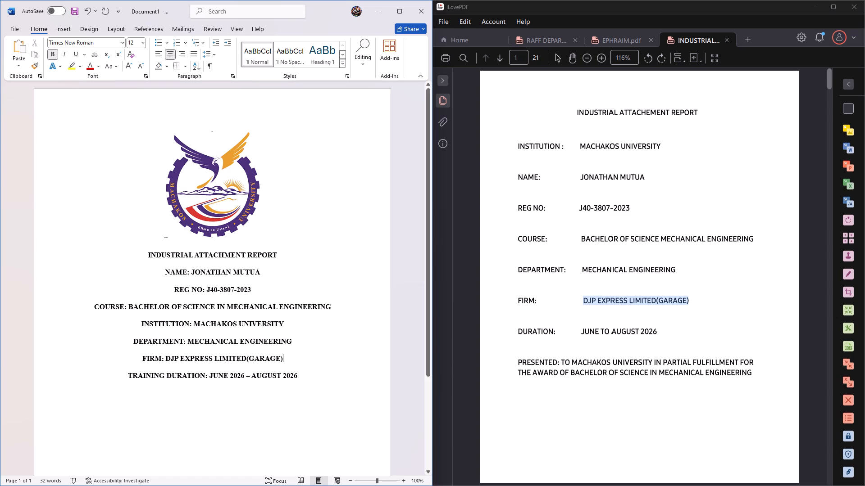
Left-align the NAME and REG NO lines on the cover page.
left_click(270, 276)
left_click_drag(264, 292, 167, 273)
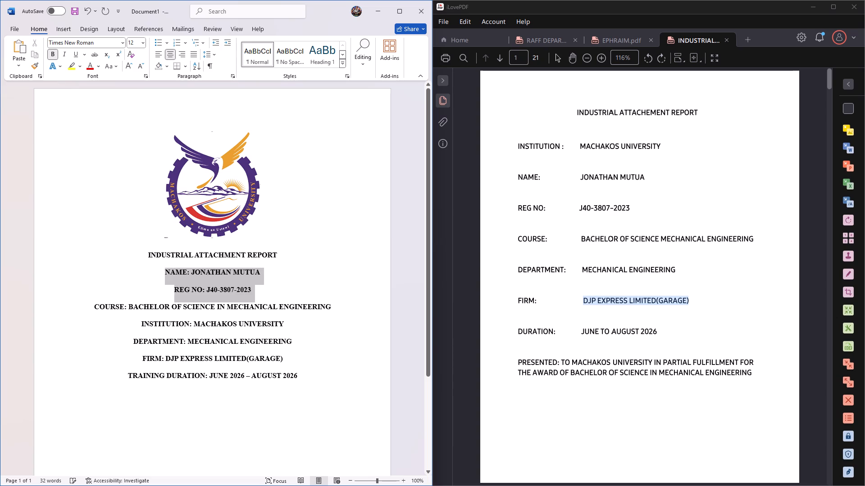
left_click_drag(167, 273, 166, 273)
left_click(157, 56)
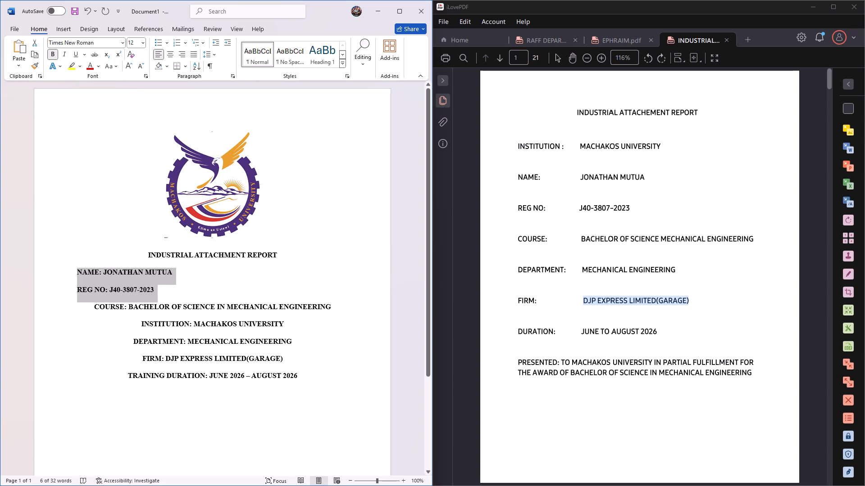
left_click(335, 203)
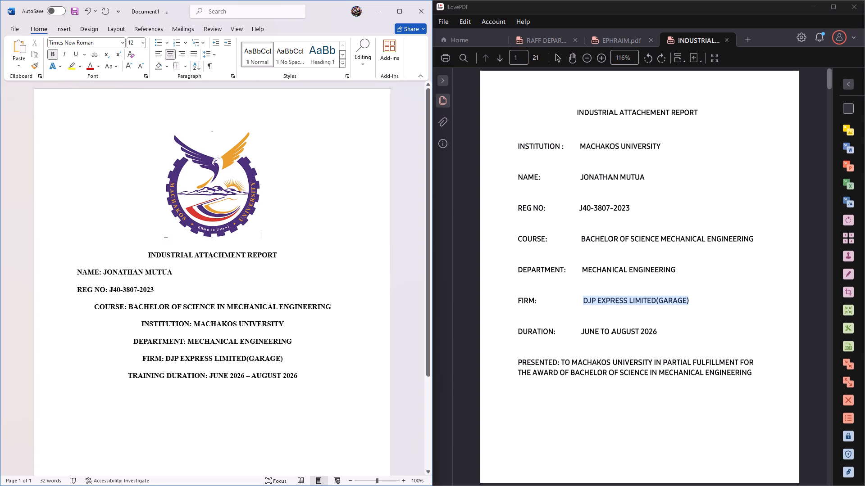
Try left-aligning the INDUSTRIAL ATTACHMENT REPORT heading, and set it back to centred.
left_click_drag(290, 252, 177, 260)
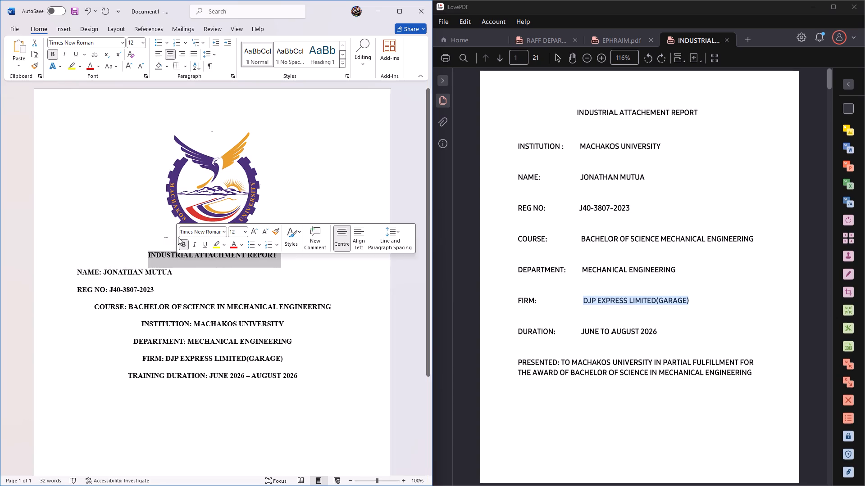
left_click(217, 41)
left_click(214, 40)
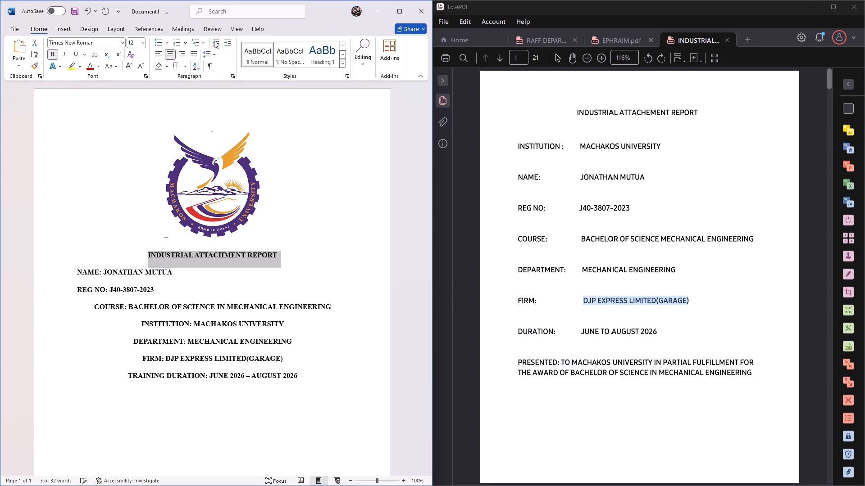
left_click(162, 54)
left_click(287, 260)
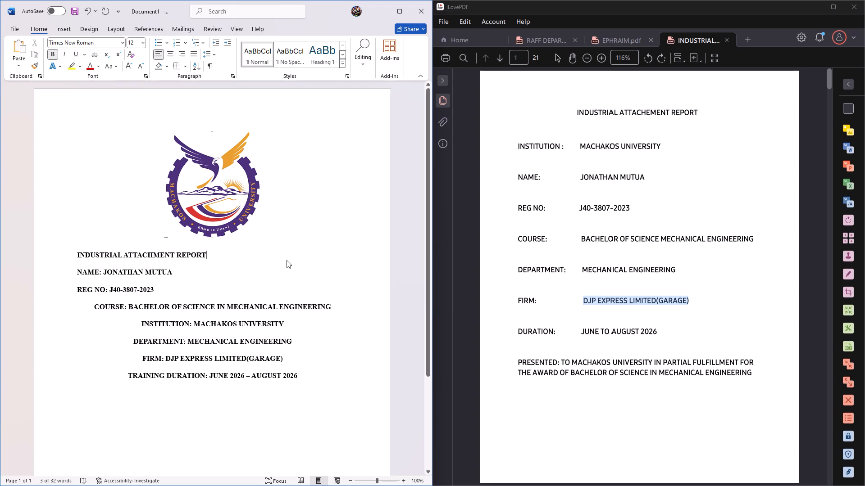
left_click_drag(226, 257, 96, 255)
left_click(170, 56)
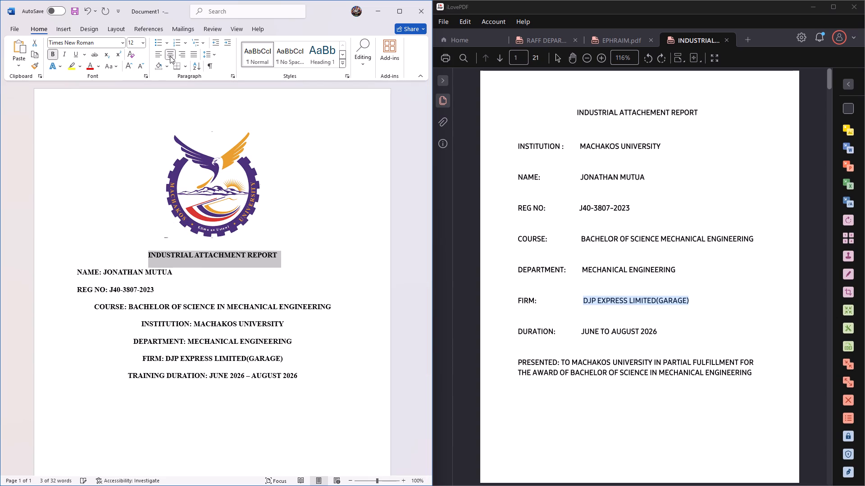
Left-align all the detail lines from NAME down to TRAINING DURATION on the cover page.
left_click(242, 318)
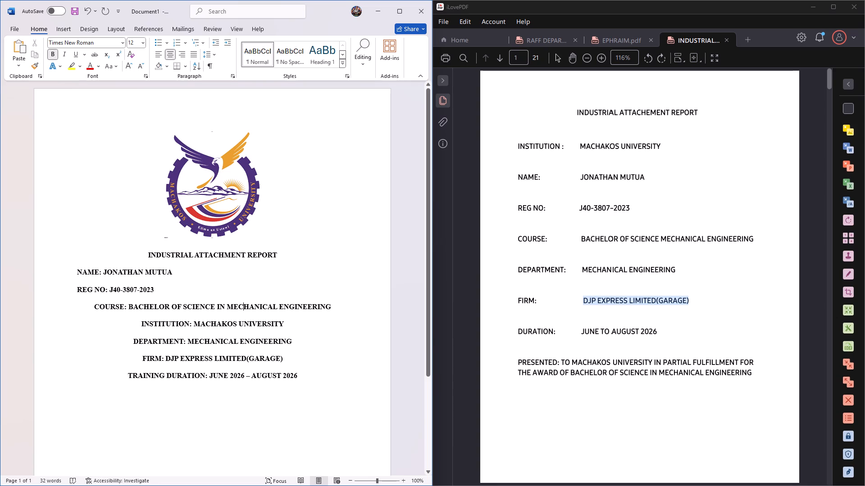
left_click_drag(302, 384, 33, 292)
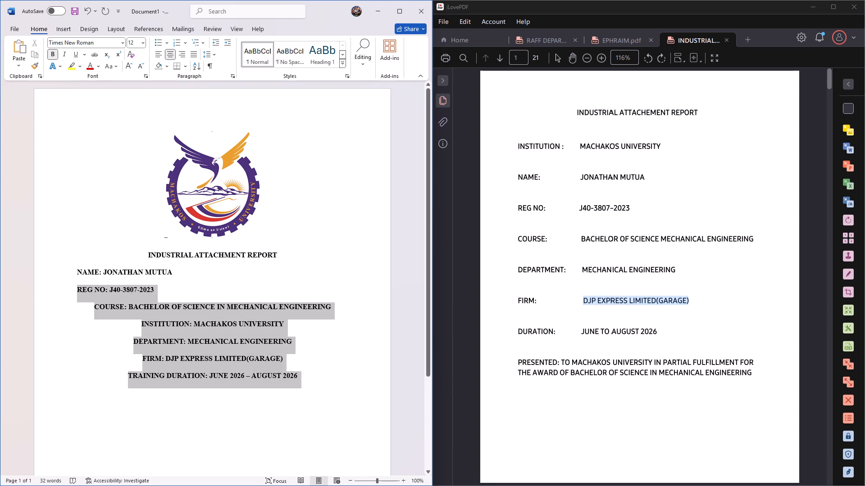
left_click_drag(33, 292, 9, 274)
left_click(155, 55)
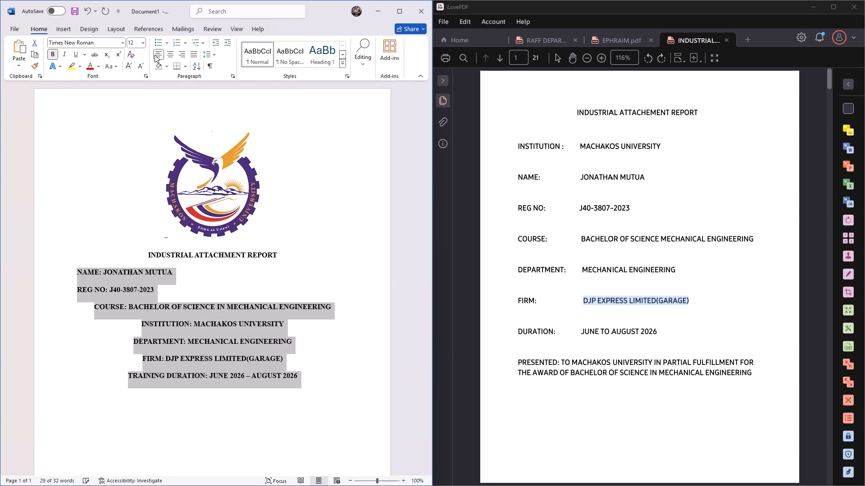
left_click(226, 245)
left_click(339, 264)
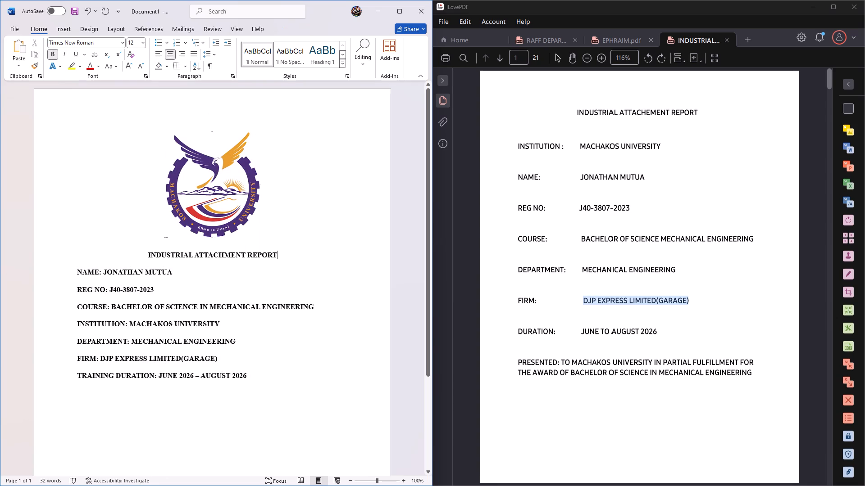
Left-align the INDUSTRIAL ATTACHMENT REPORT heading to match the detail lines below it.
scroll(346, 258, "up", 3)
left_click_drag(312, 262, 291, 256)
left_click_drag(291, 256, 160, 255)
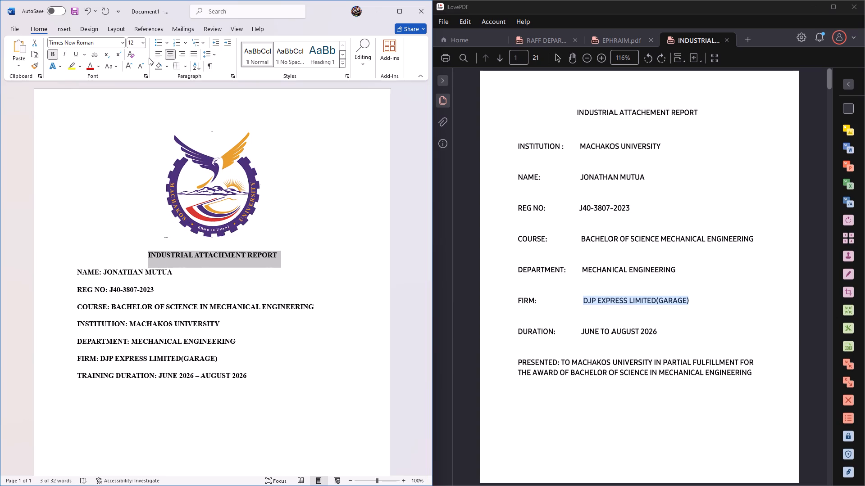
left_click(156, 53)
left_click(252, 243)
left_click(332, 277)
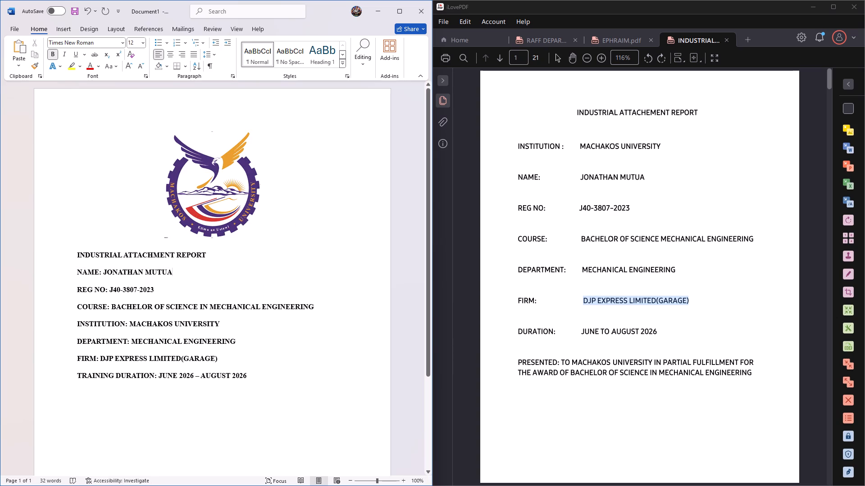
scroll(262, 376, "up", 6)
Print the updated cover page on the Canon G3030 series printer with the existing print settings.
key("ctrl+p")
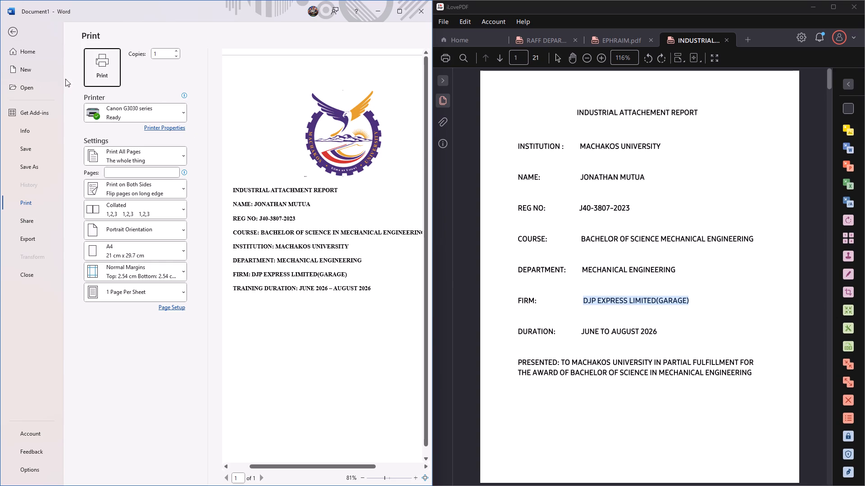
left_click(108, 74)
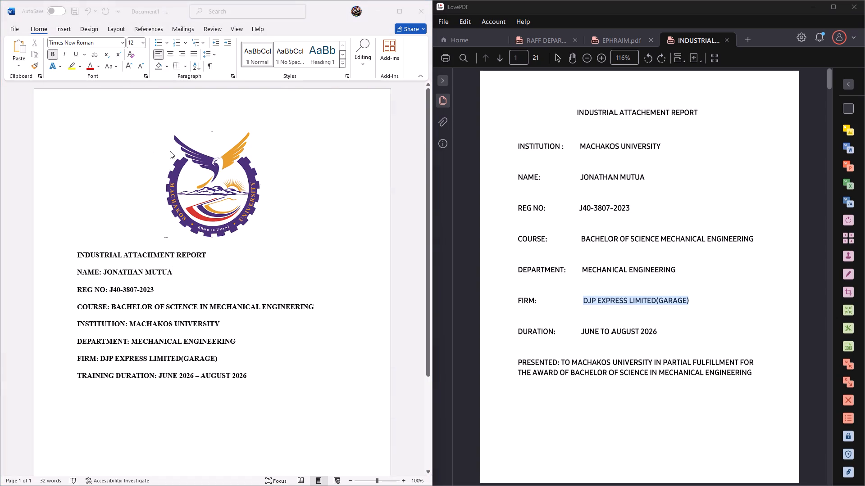
left_click(257, 270)
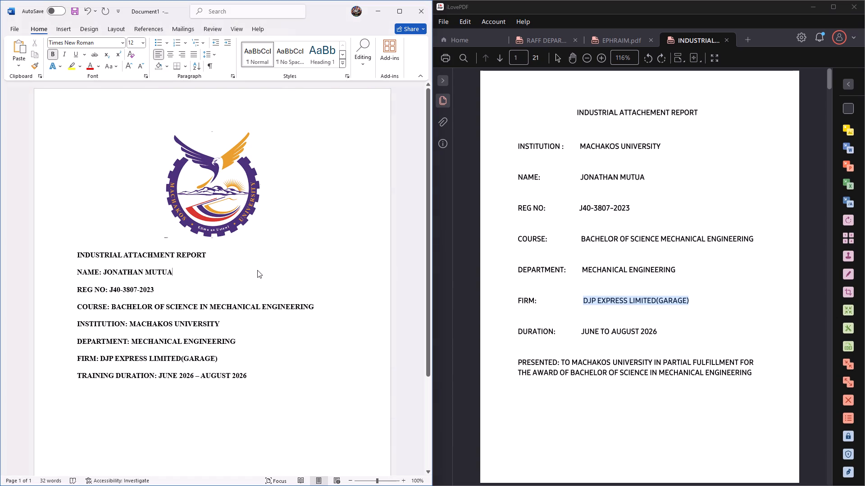
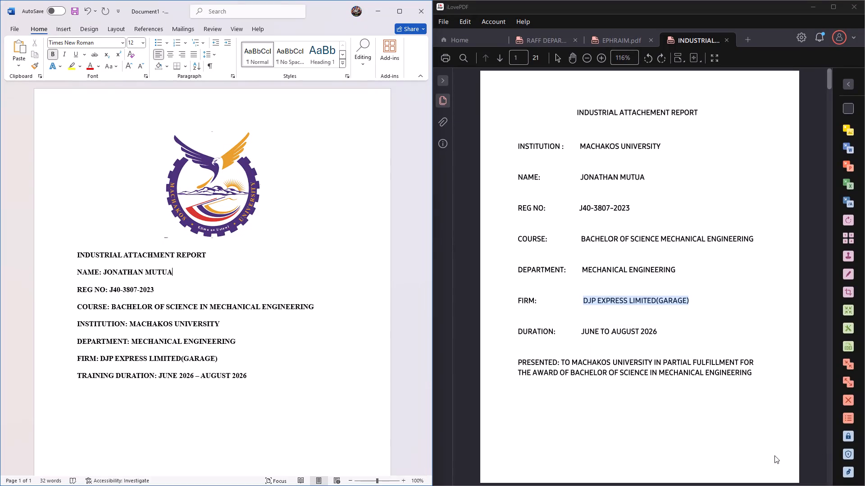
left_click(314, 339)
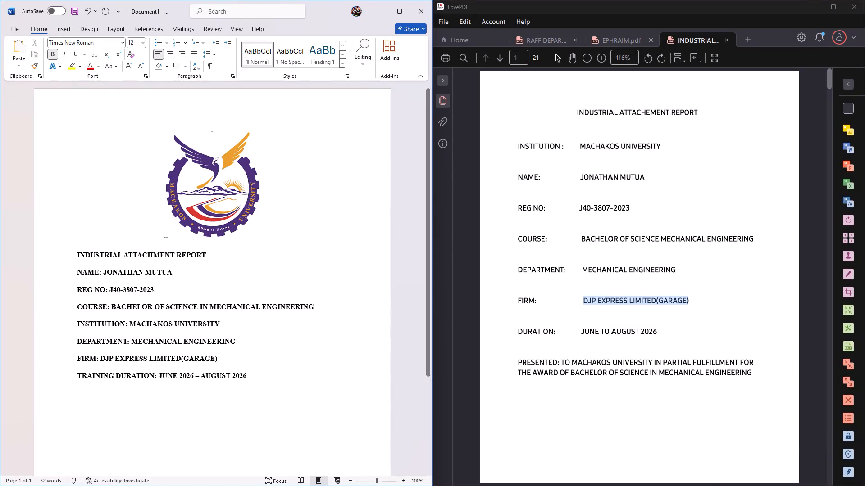
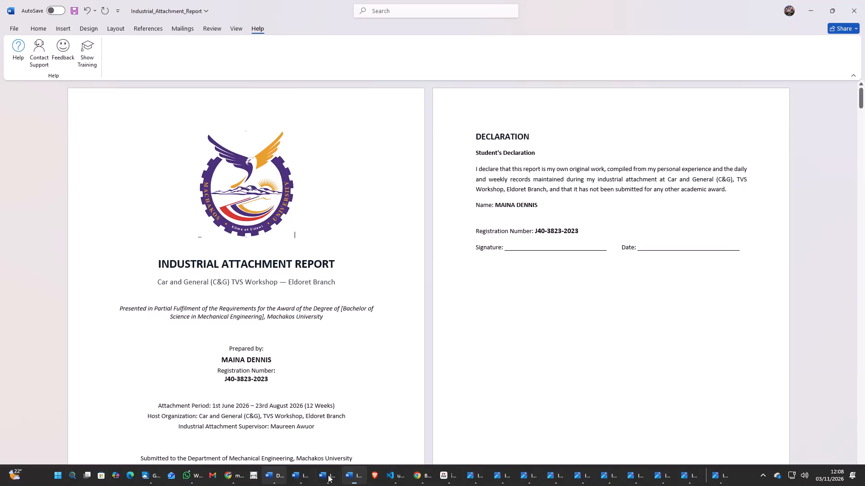
Look through the other open reports, Industrial_Attachment_Report_CG_Eldoret and the Problems and Solutions in a Tea Leaves Factory document.
left_click(326, 475)
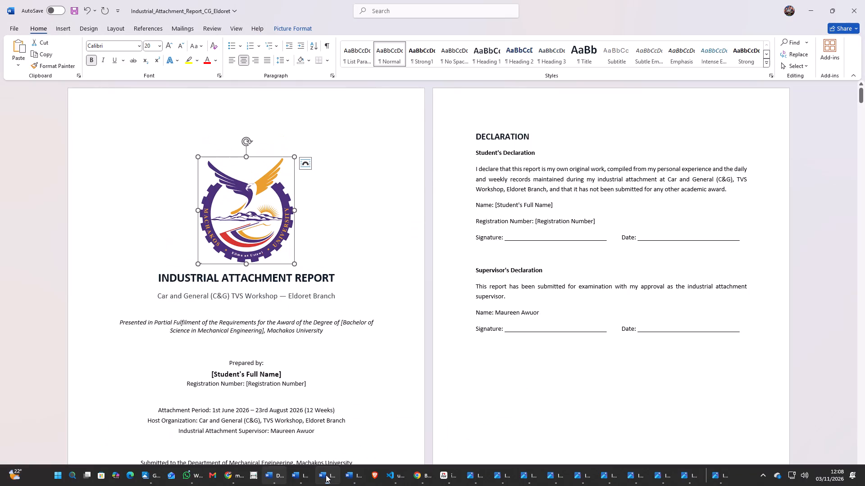
left_click(300, 480)
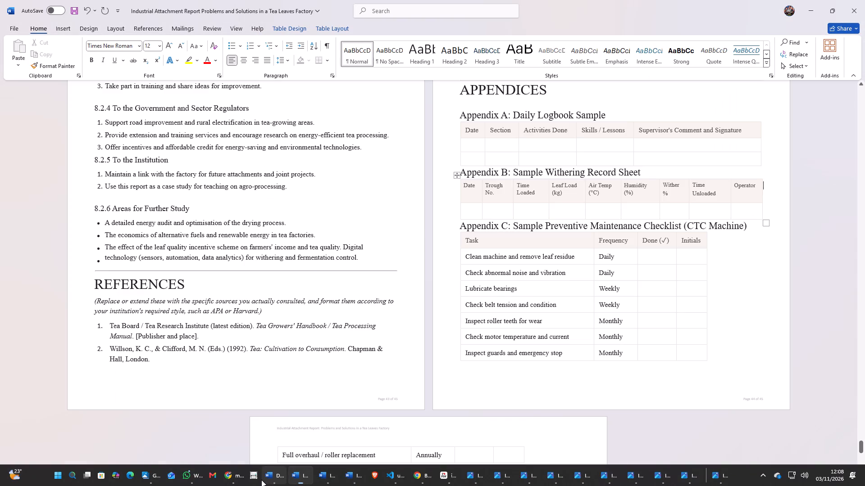
Switch to the Word document holding the INDUSTRIAL ATTACHMENT REPORT cover page with the Machakos University logo.
left_click(268, 477)
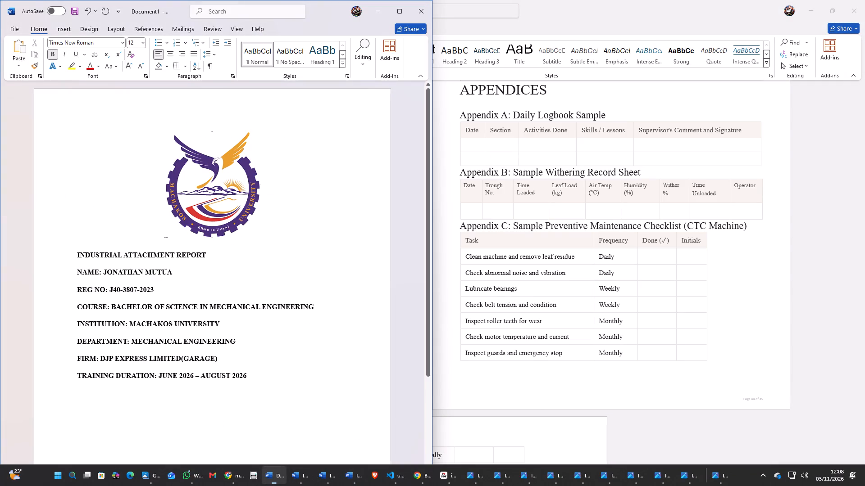
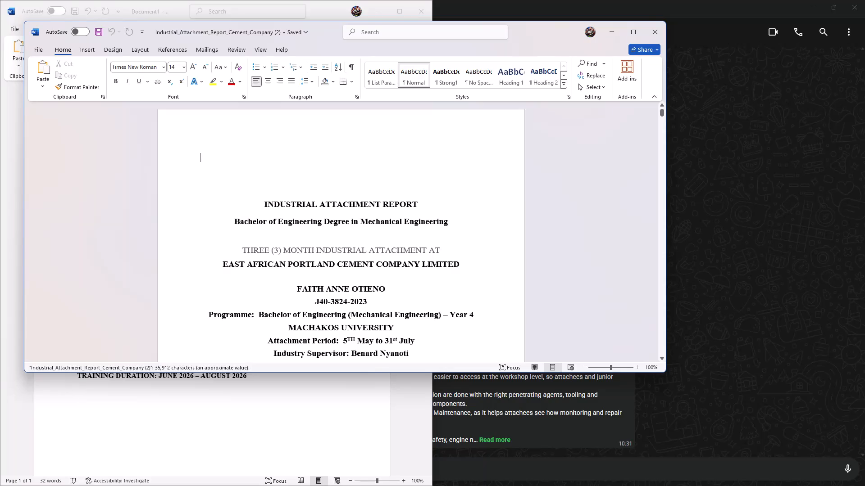
Maximize the cement company attachment report and review its opening pages, from the cover page to the Methodology and Products sections.
scroll(430, 188, "down", 4)
left_click(626, 34)
scroll(393, 191, "down", 7)
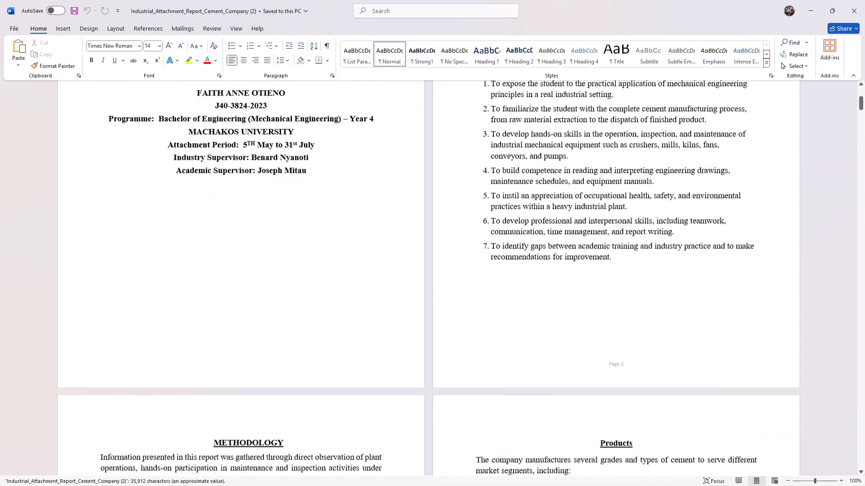
scroll(366, 195, "down", 6)
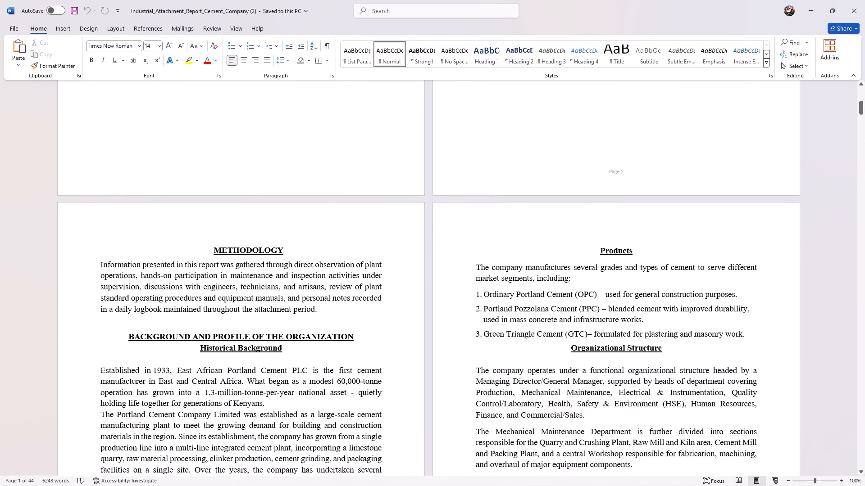
scroll(401, 270, "down", 7)
scroll(401, 253, "up", 16)
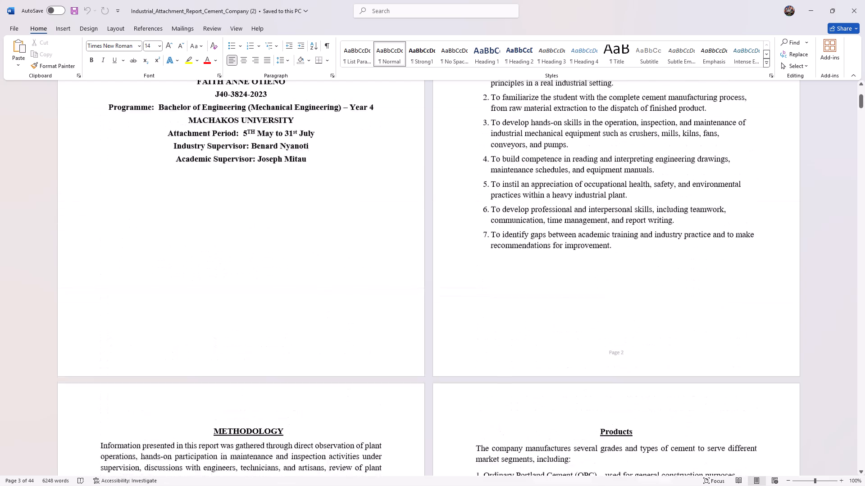
scroll(400, 251, "up", 15)
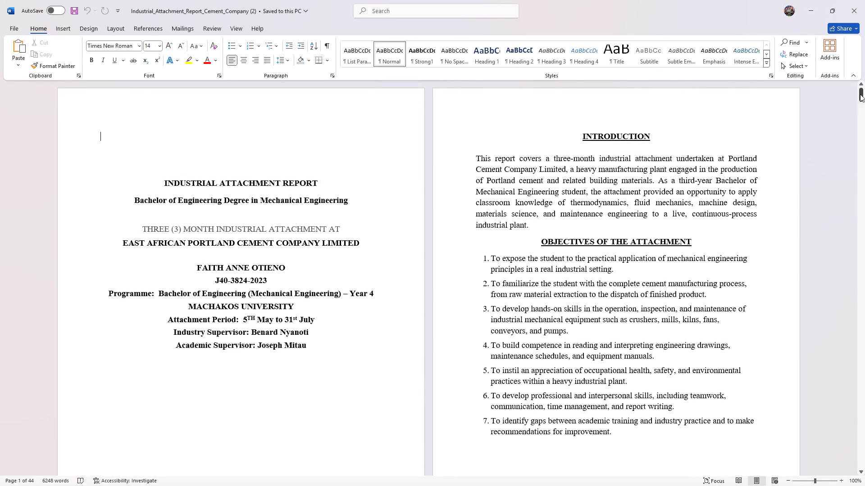
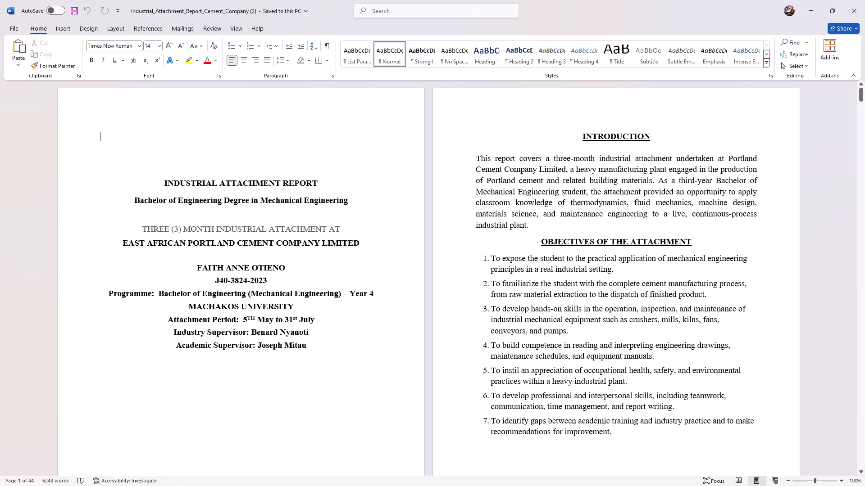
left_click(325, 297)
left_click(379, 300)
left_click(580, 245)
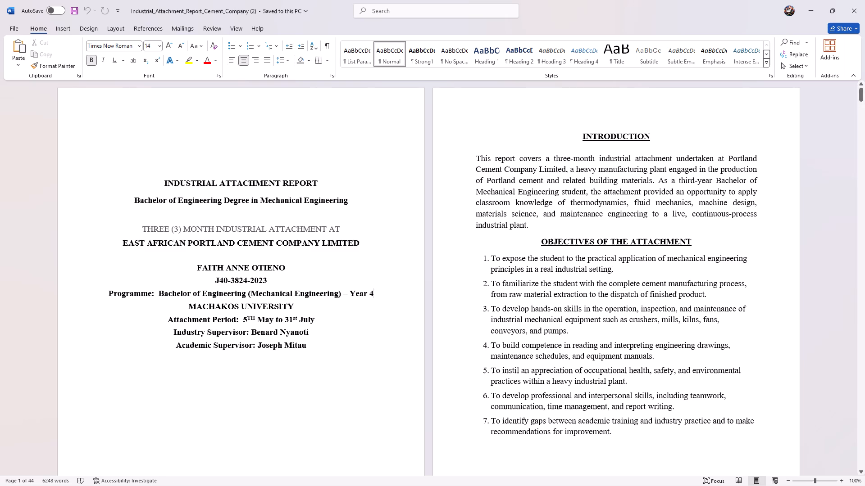
Close the cement company industrial attachment report to return to the cover page document.
left_click(864, 2)
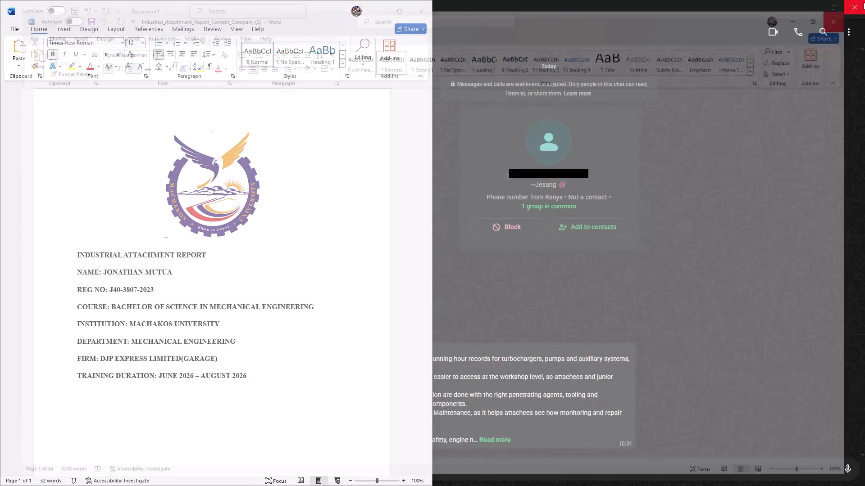